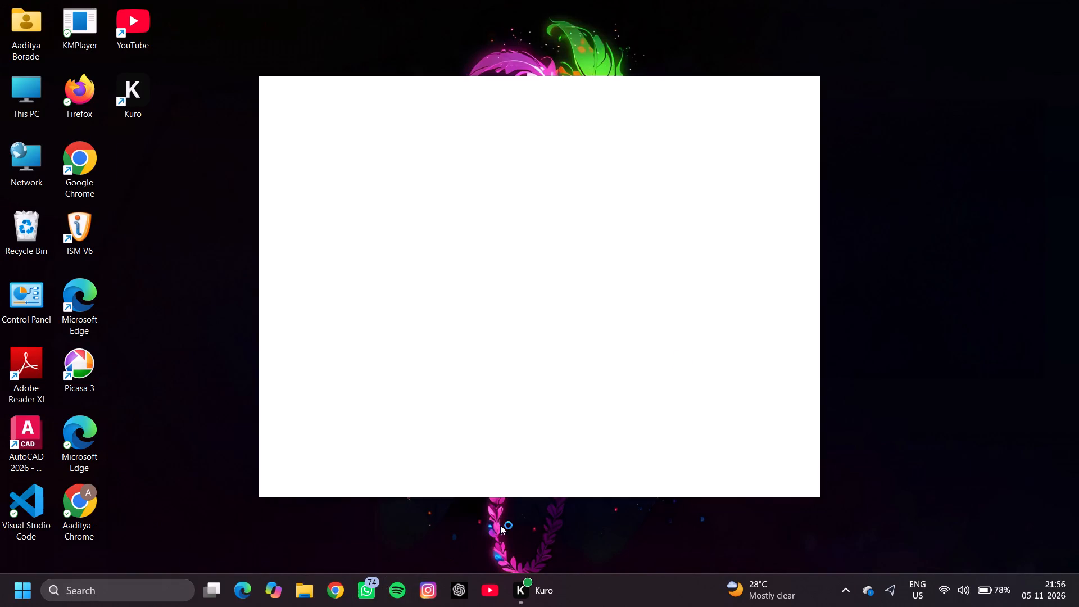
Launch Chrome with the first profile, go to Canva, dismiss the trial offer and open the recent electric vehicle seminar presentation.
click(343, 586)
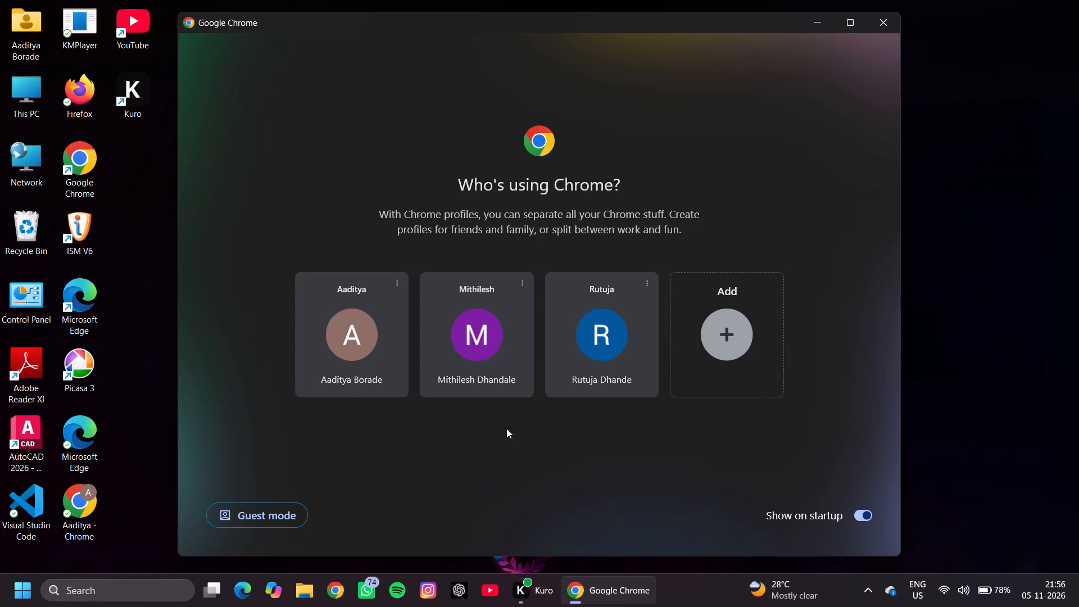
click(336, 351)
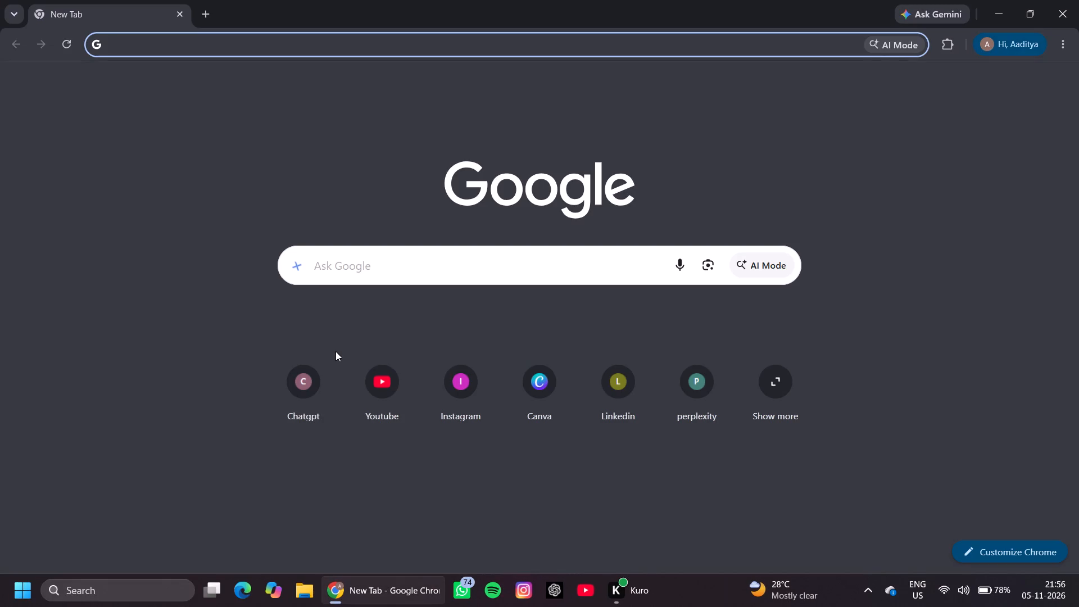
click(543, 407)
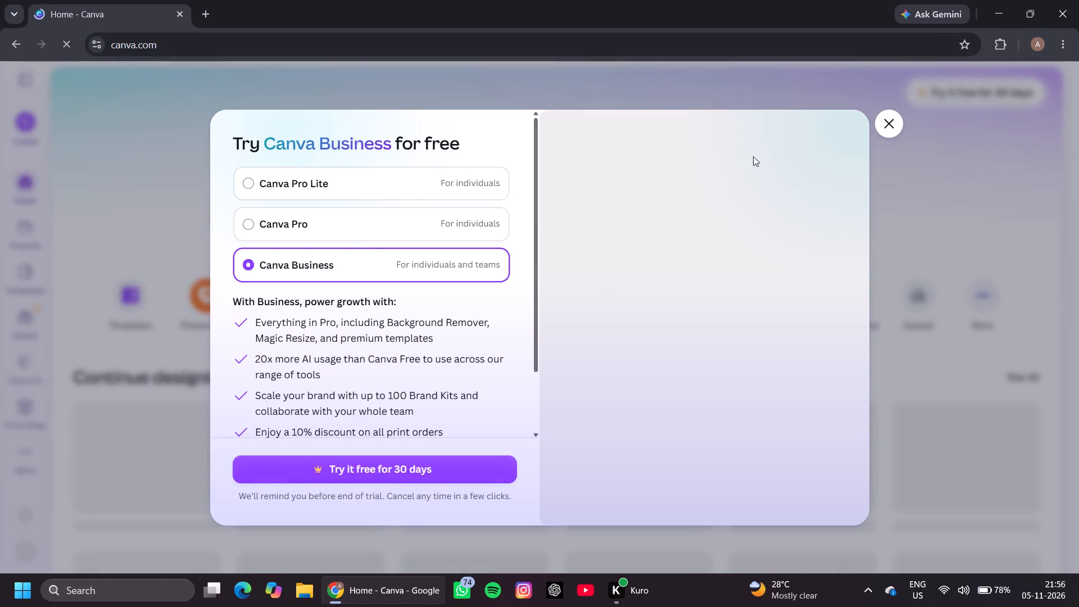
click(894, 129)
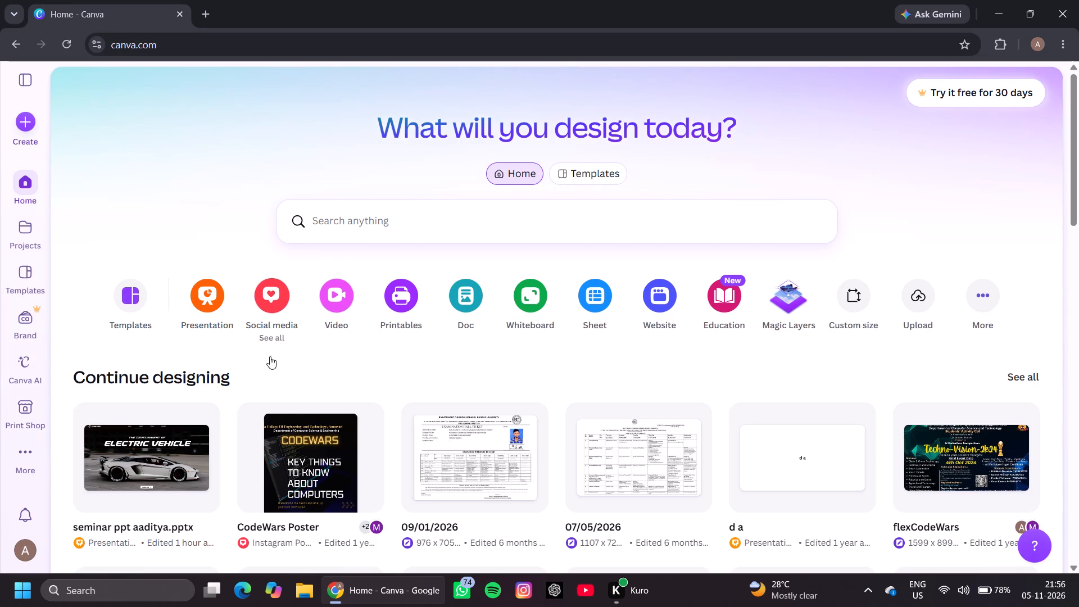
click(166, 451)
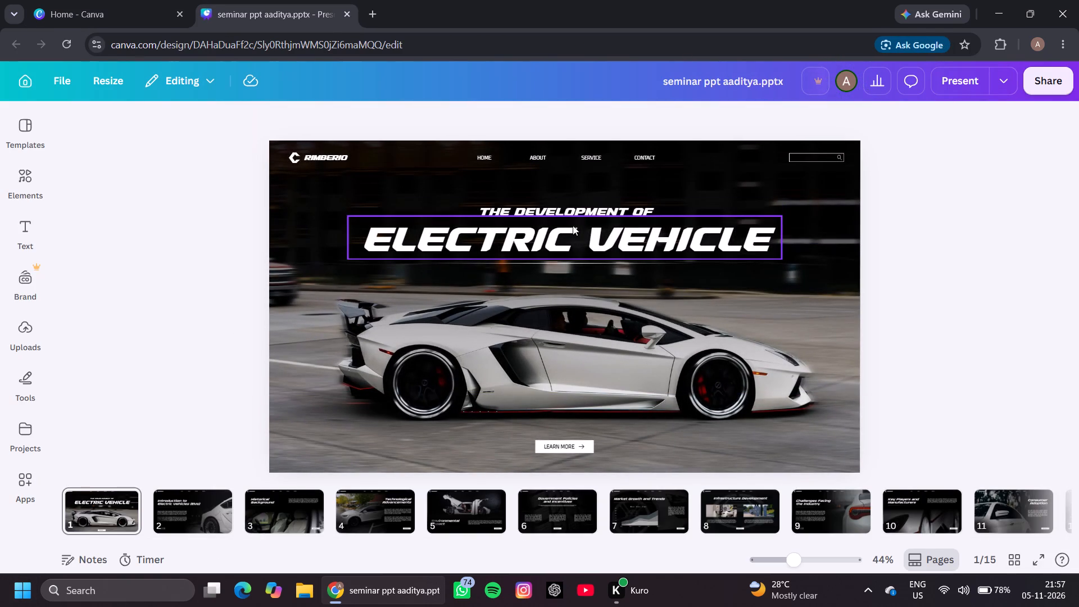
Search the presentation templates for "electric vehical".
click(597, 243)
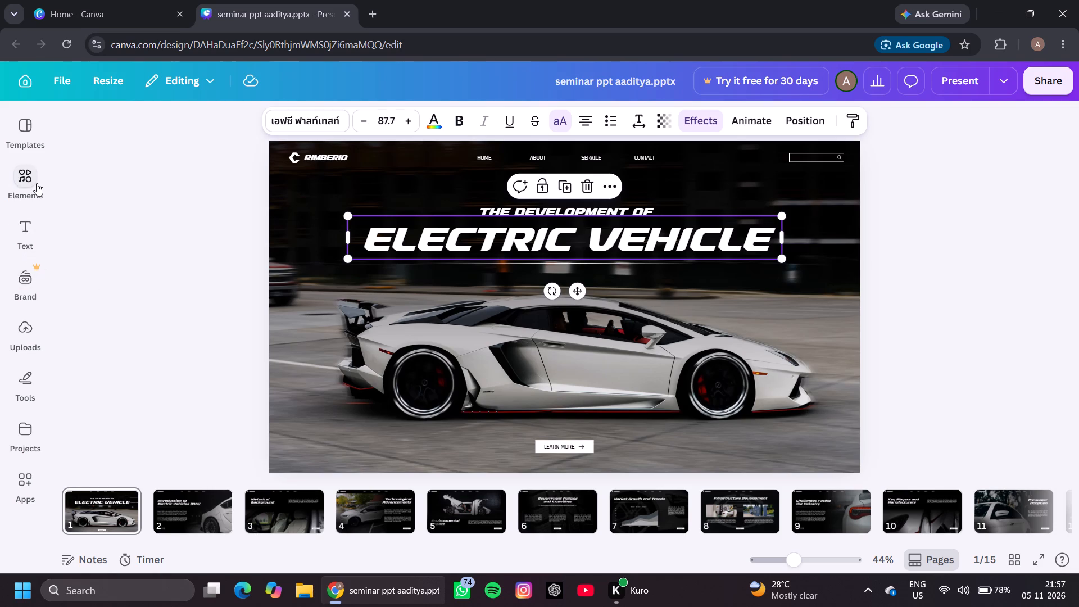
click(24, 142)
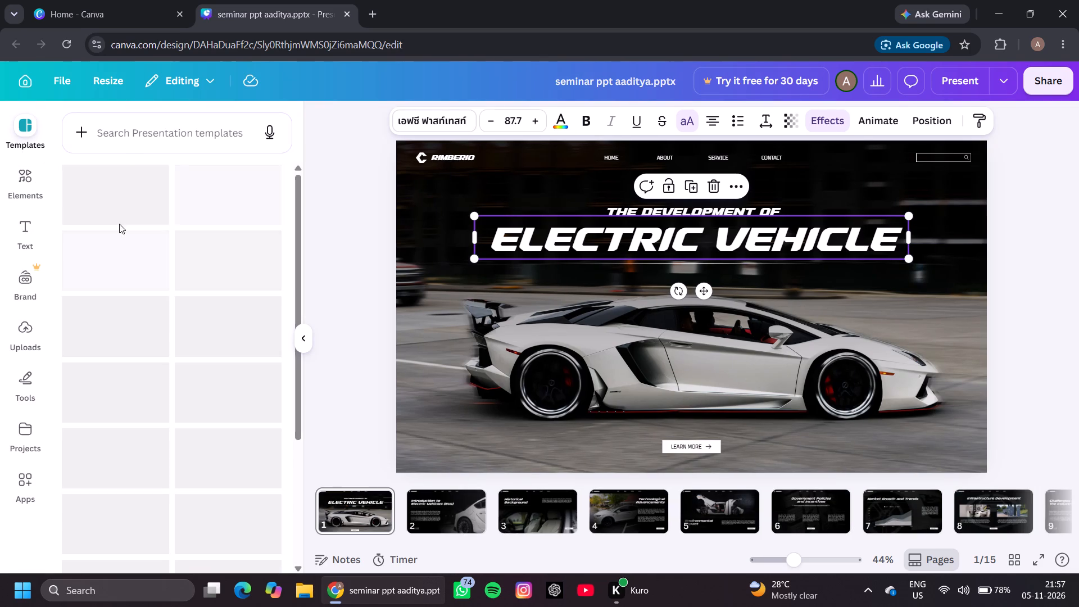
click(132, 130)
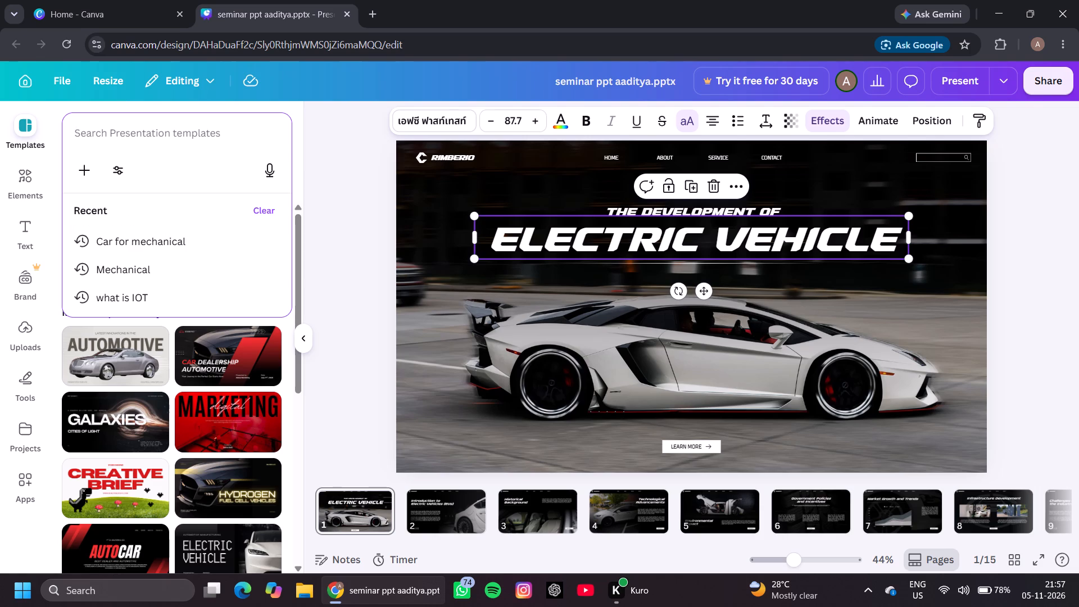
text(ele)
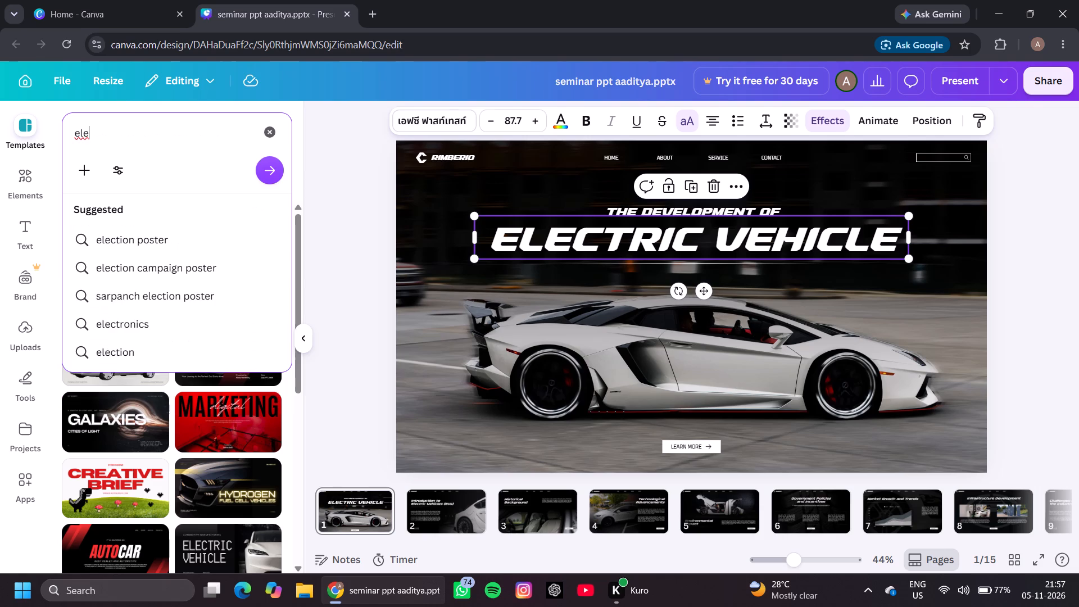
text(ctric)
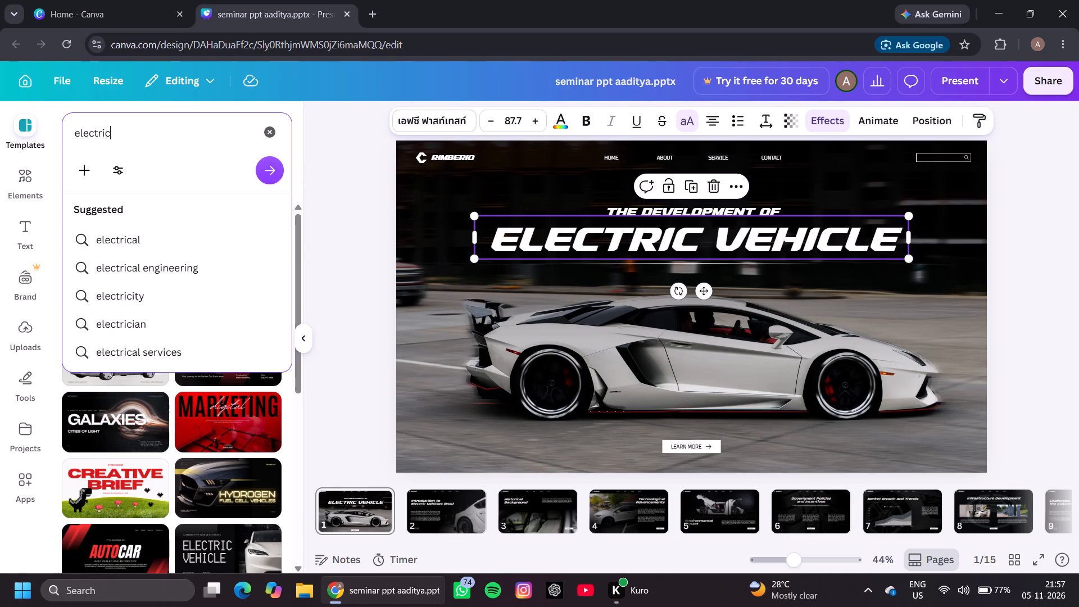
key(space)
text(vehical)
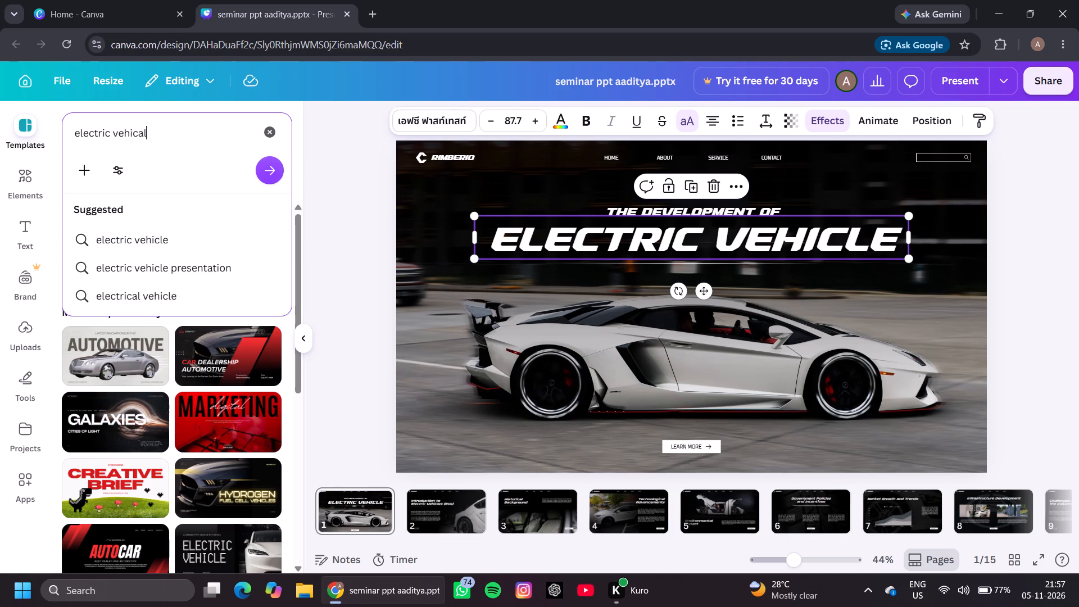
key(Return)
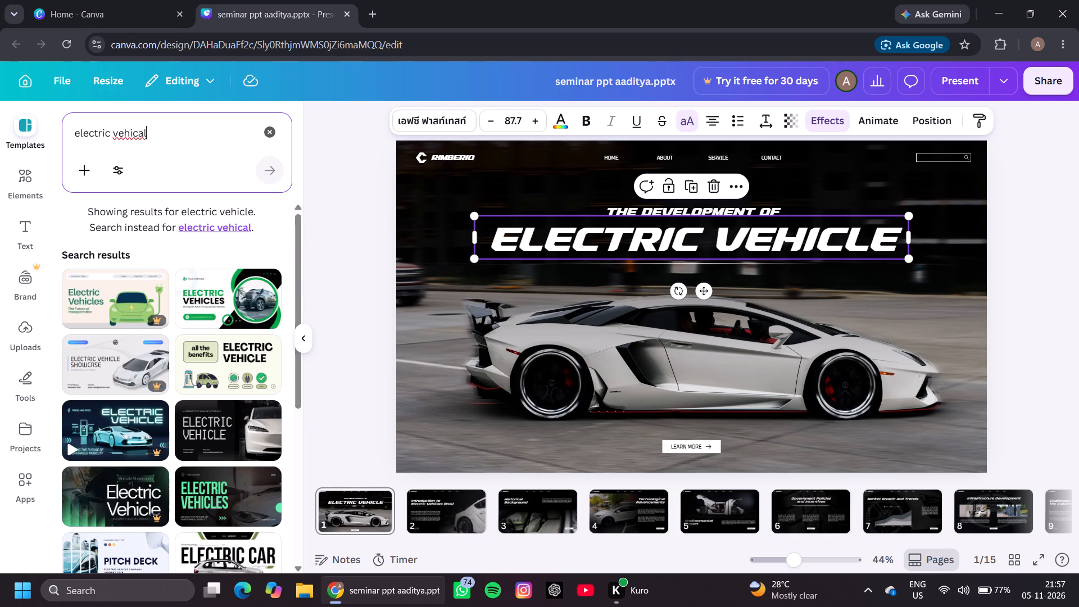
Apply the cover page of the Green and Black Modern Electric Vehicles Presentation template to slide 1.
scroll(153, 348, down, 2)
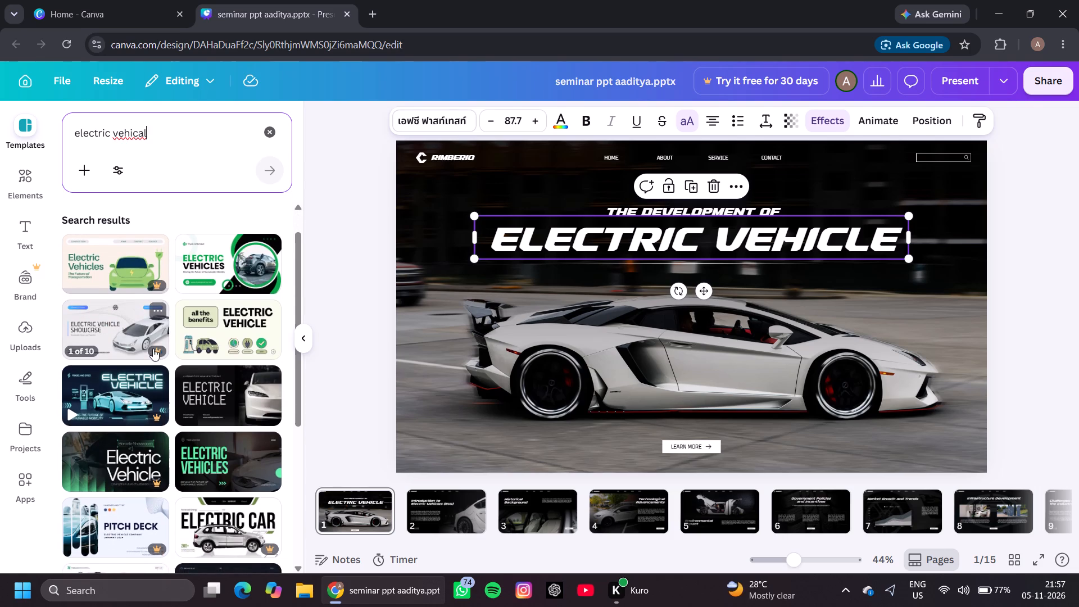
scroll(153, 348, down, 2)
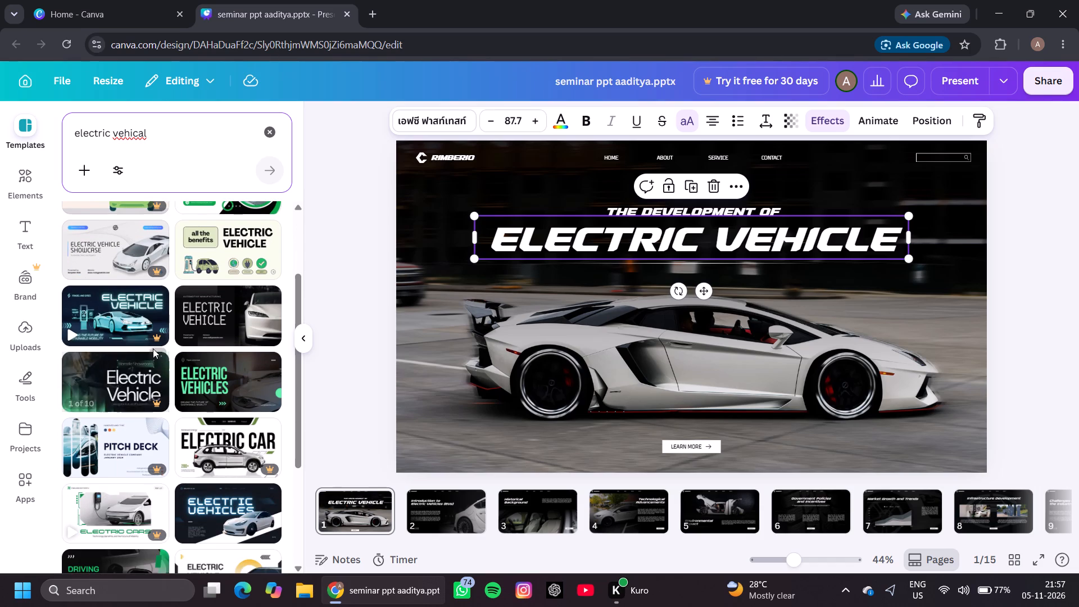
click(215, 381)
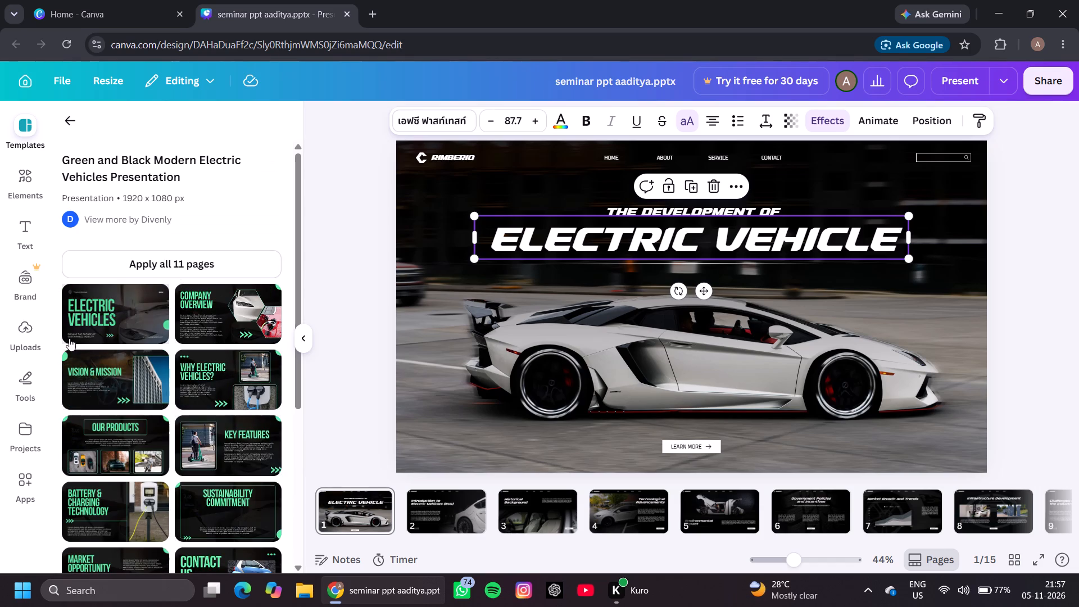
click(85, 314)
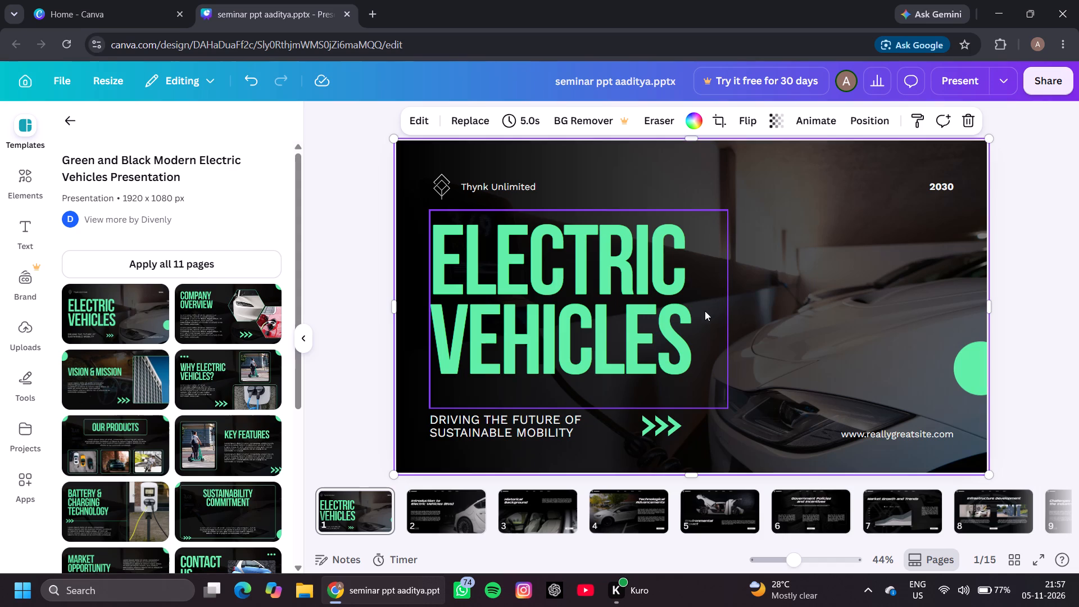
click(685, 336)
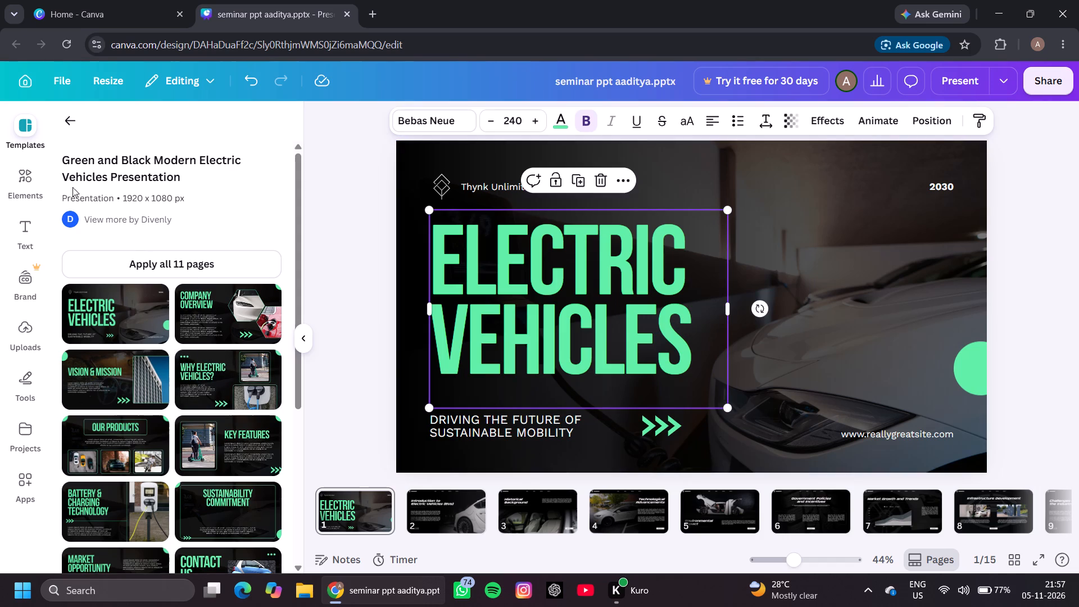
Return to the template search and replace the query with "poweetrain in electric vehicals".
click(29, 139)
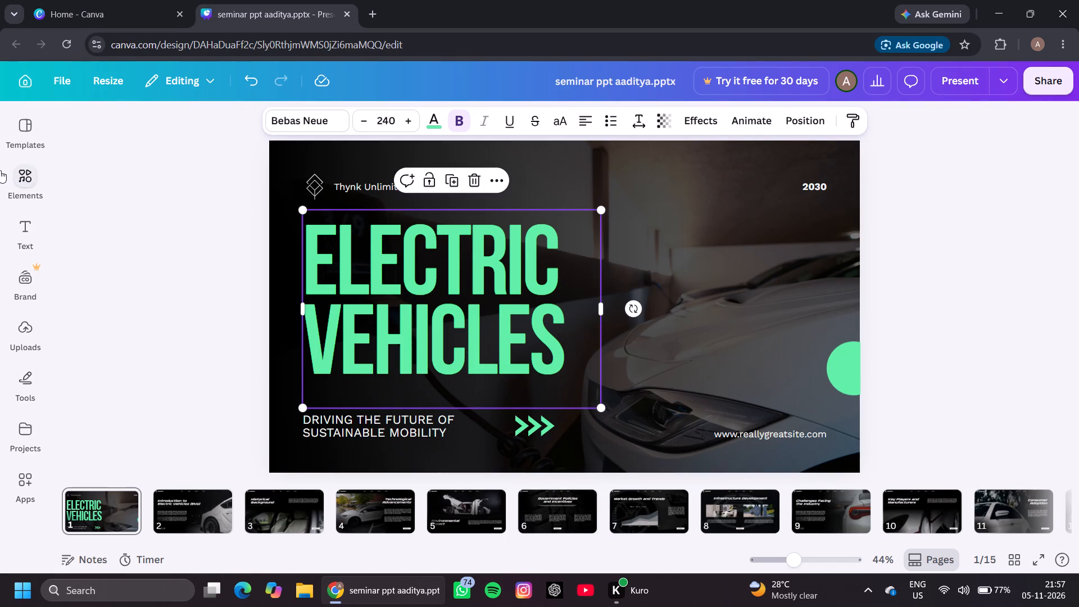
click(37, 138)
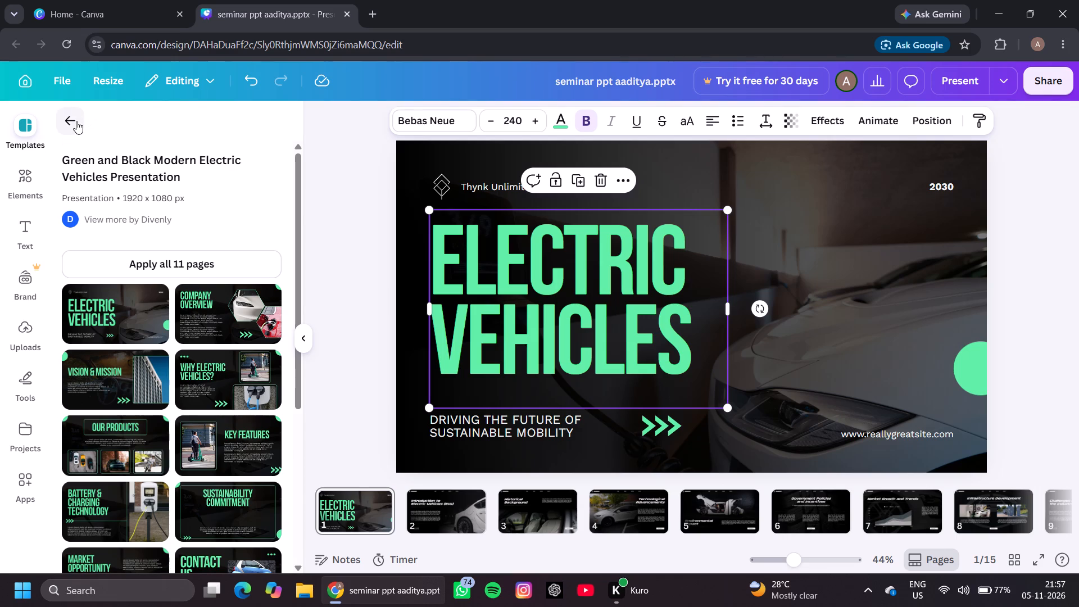
click(76, 121)
click(152, 129)
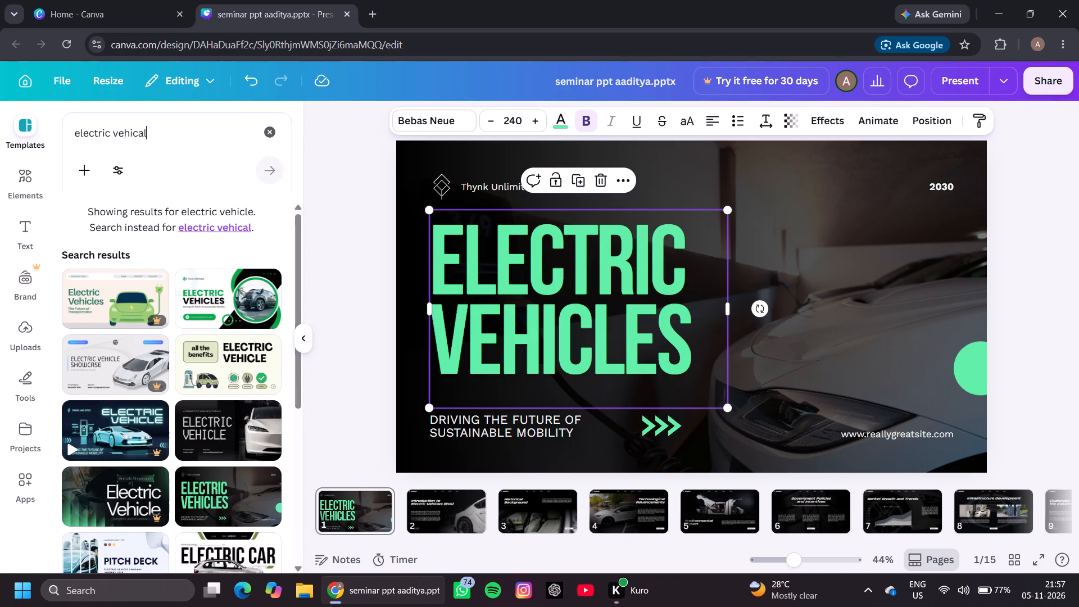
key(BackSpace)
key(BackSpace)
key(BackSpace)
key(BackSpace)
key(BackSpace)
key(BackSpace)
key(BackSpace)
key(BackSpace)
key(BackSpace)
key(BackSpace)
key(BackSpace)
key(BackSpace)
key(BackSpace)
key(BackSpace)
key(BackSpace)
key(BackSpace)
key(BackSpace)
key(BackSpace)
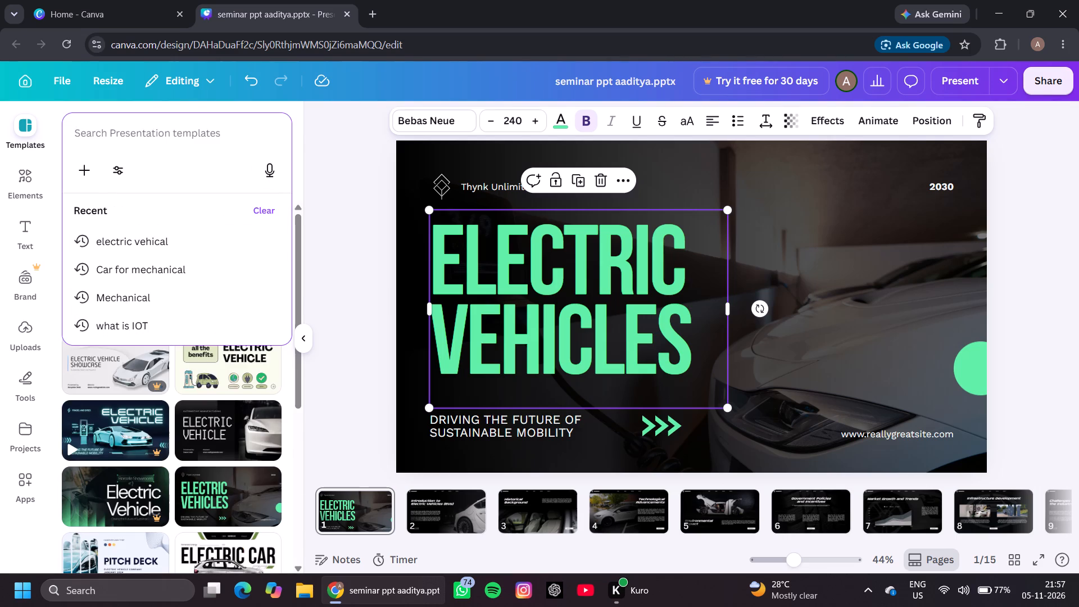
text(po)
text(we)
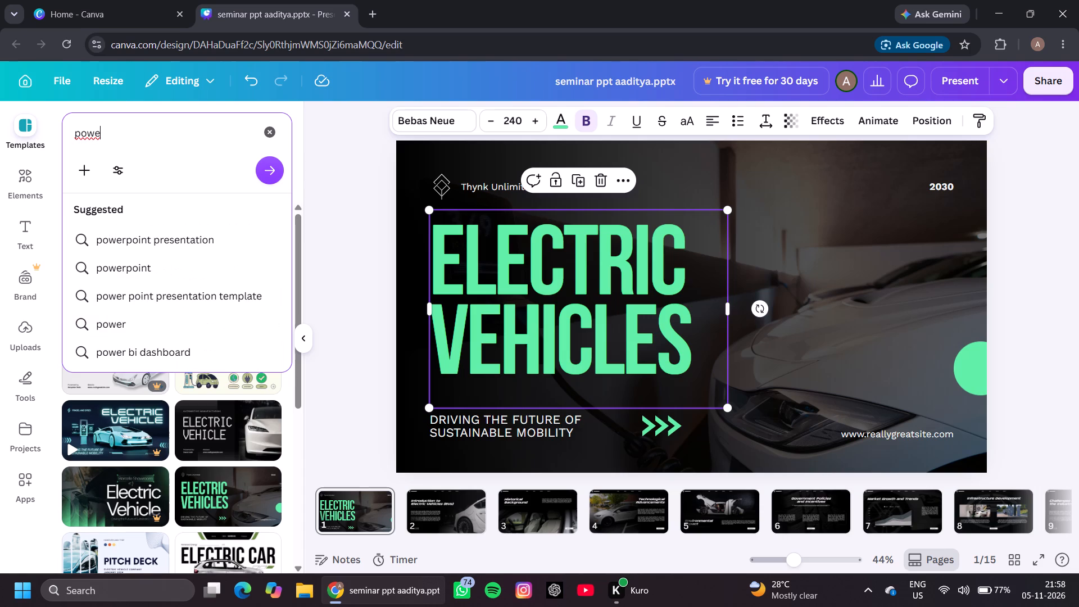
text(etrain)
key(space)
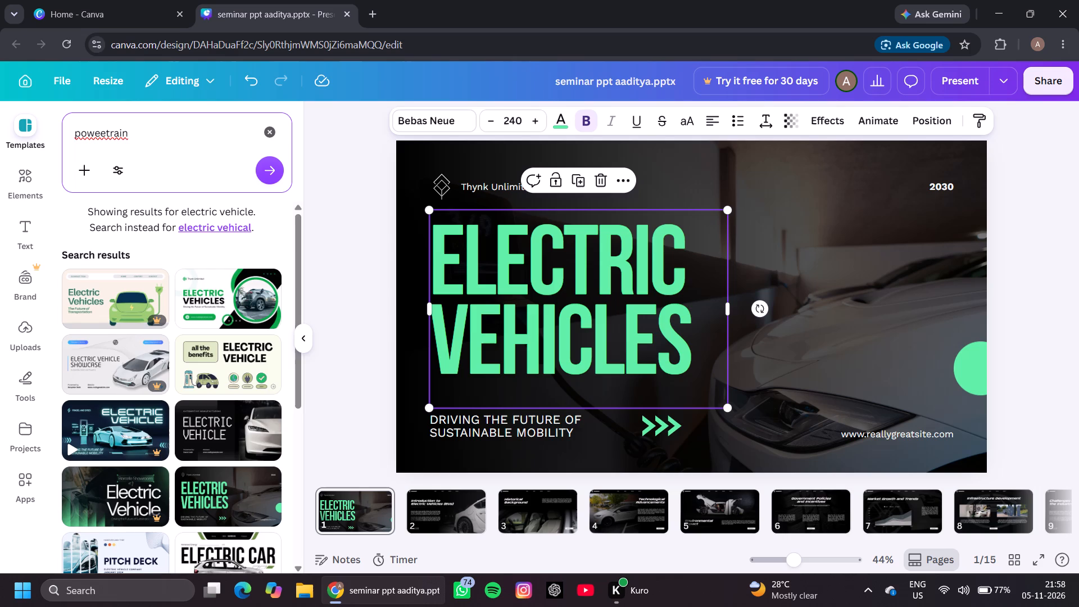
text(in ev ve)
key(h)
key(BackSpace)
key(BackSpace)
key(BackSpace)
key(BackSpace)
key(BackSpace)
text(lectric)
key(space)
text(vehicals)
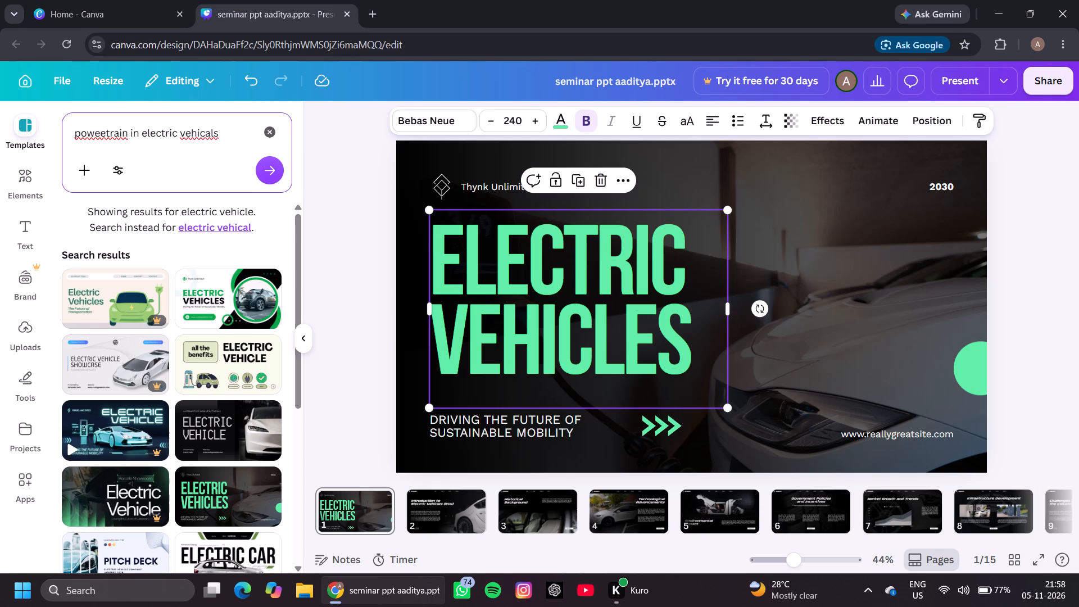
click(269, 174)
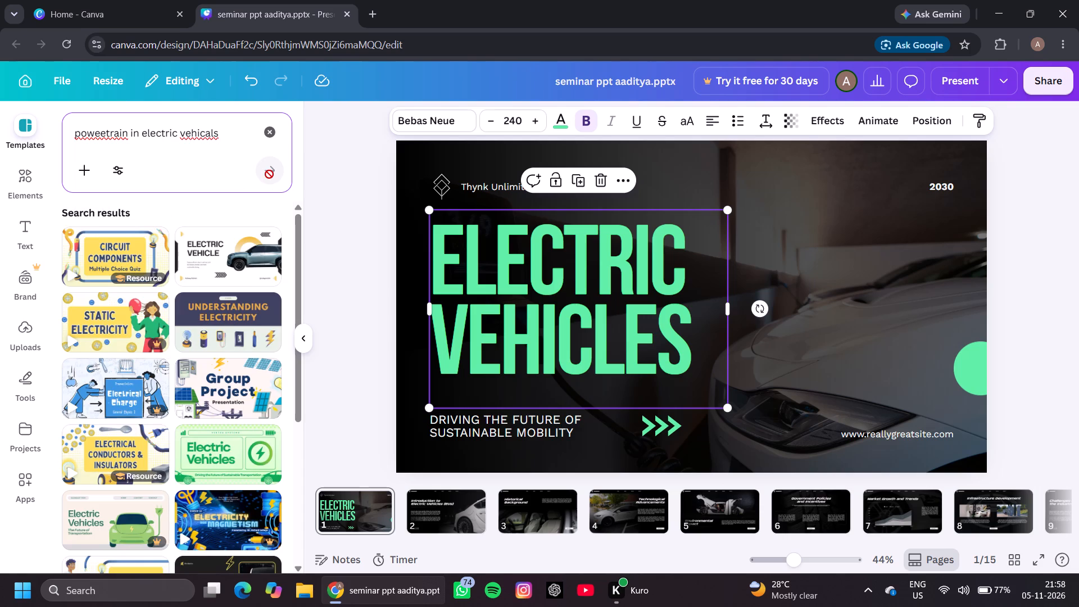
Browse the template results for "poweetrain in electric vehicals" to find a design suited to the powertrain topic.
scroll(179, 303, down, 1)
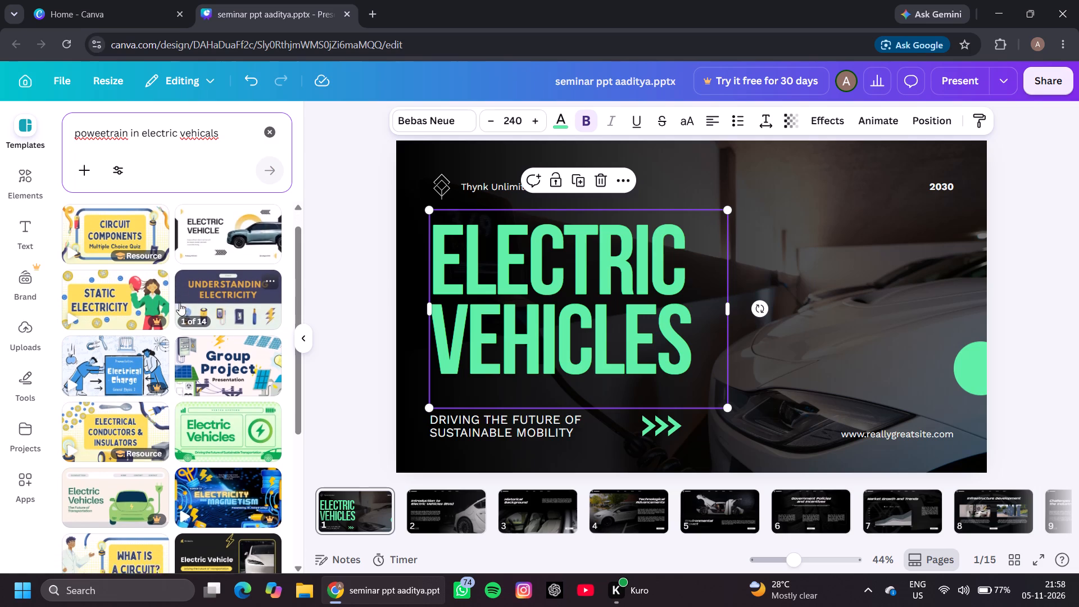
scroll(179, 303, down, 3)
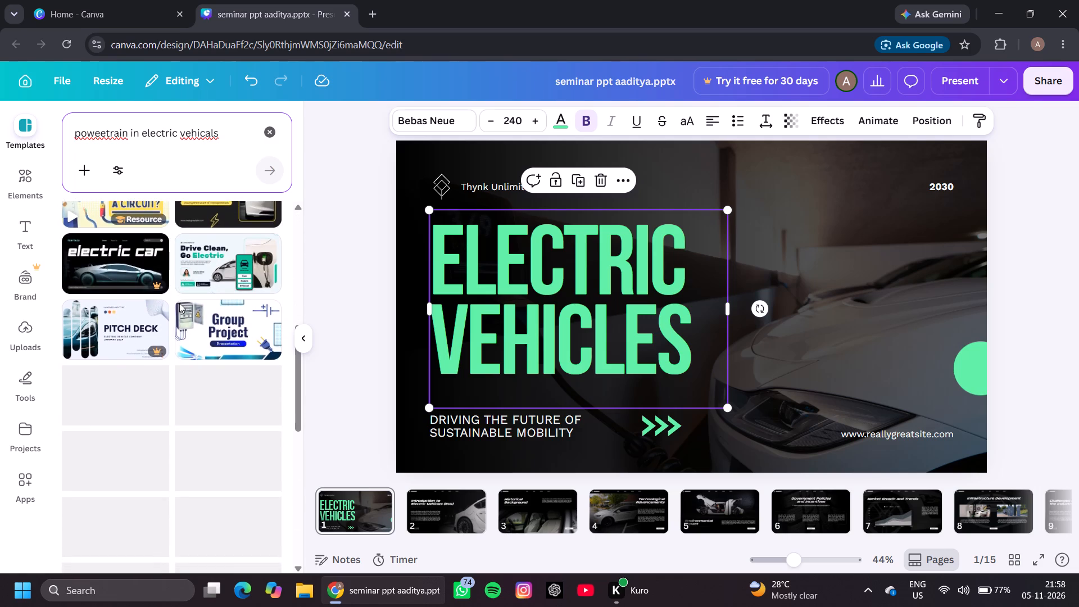
scroll(179, 303, down, 3)
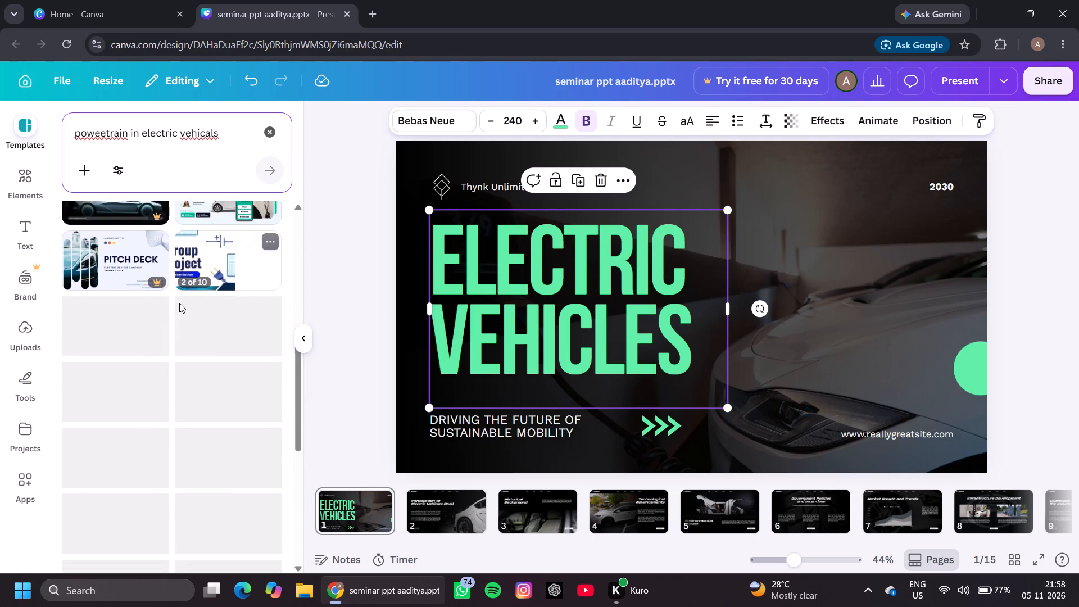
scroll(179, 303, down, 1)
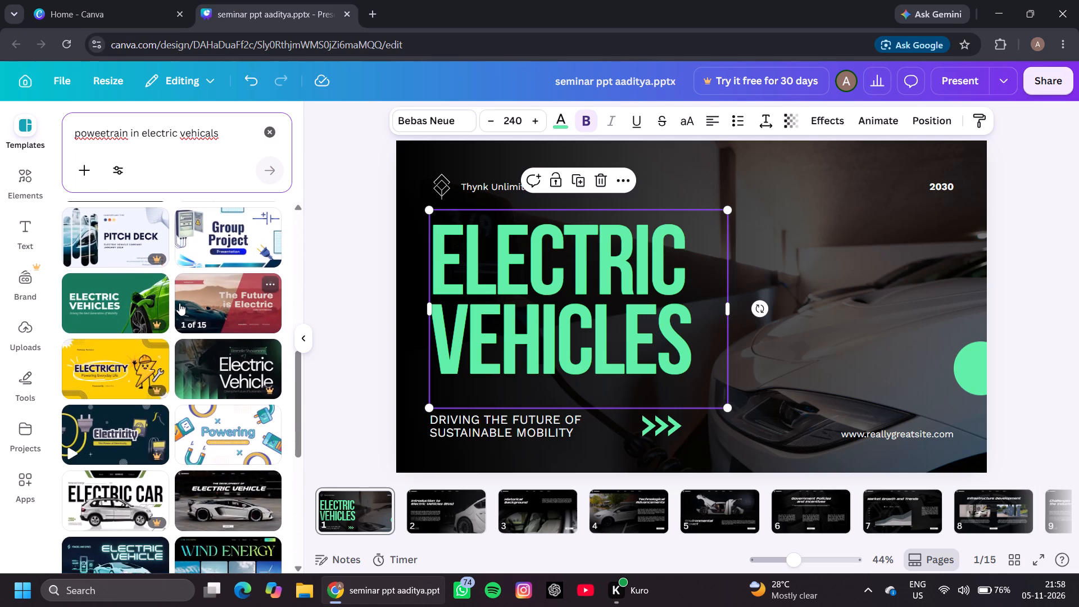
scroll(179, 303, down, 3)
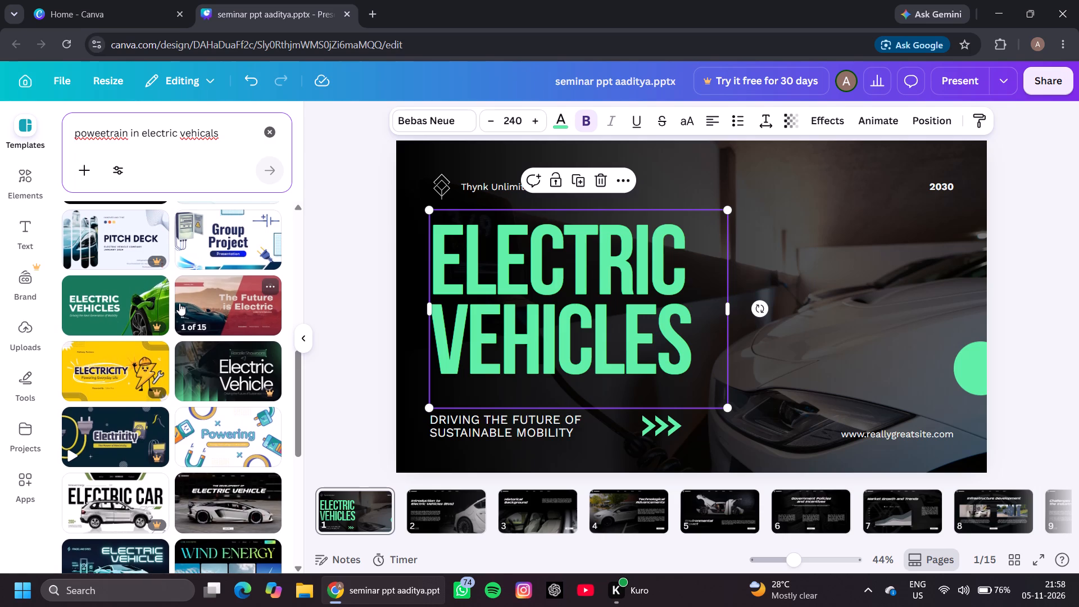
scroll(179, 303, down, 1)
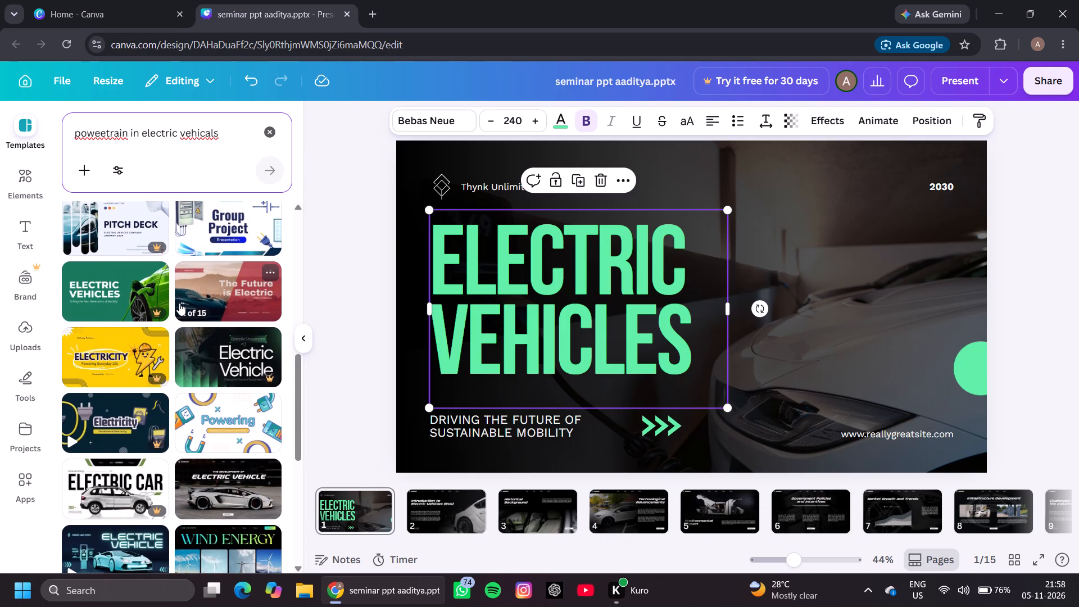
scroll(179, 303, down, 4)
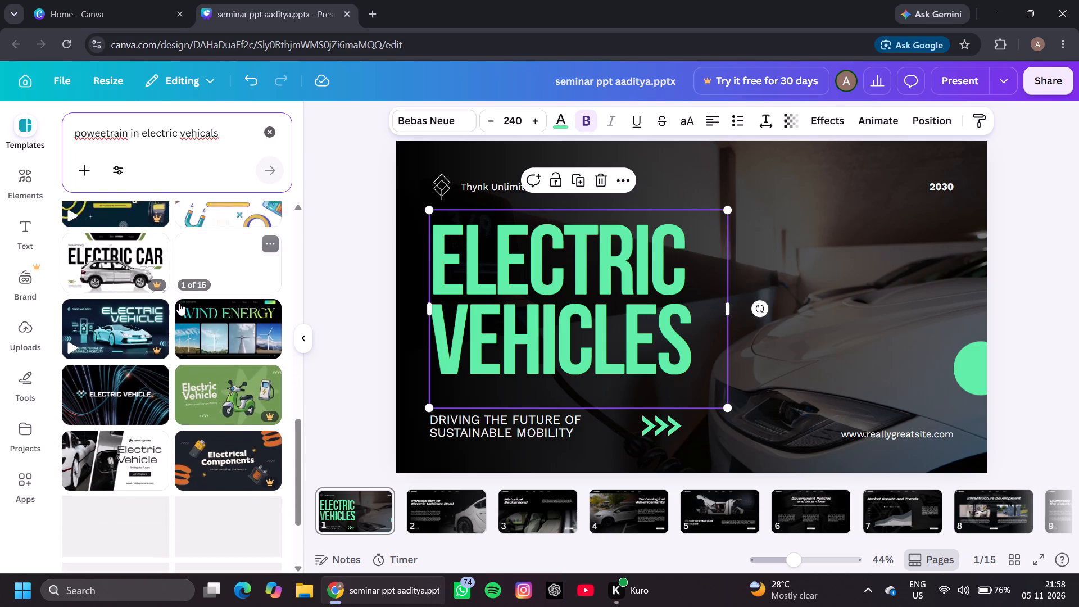
scroll(179, 303, down, 2)
scroll(179, 303, up, 1)
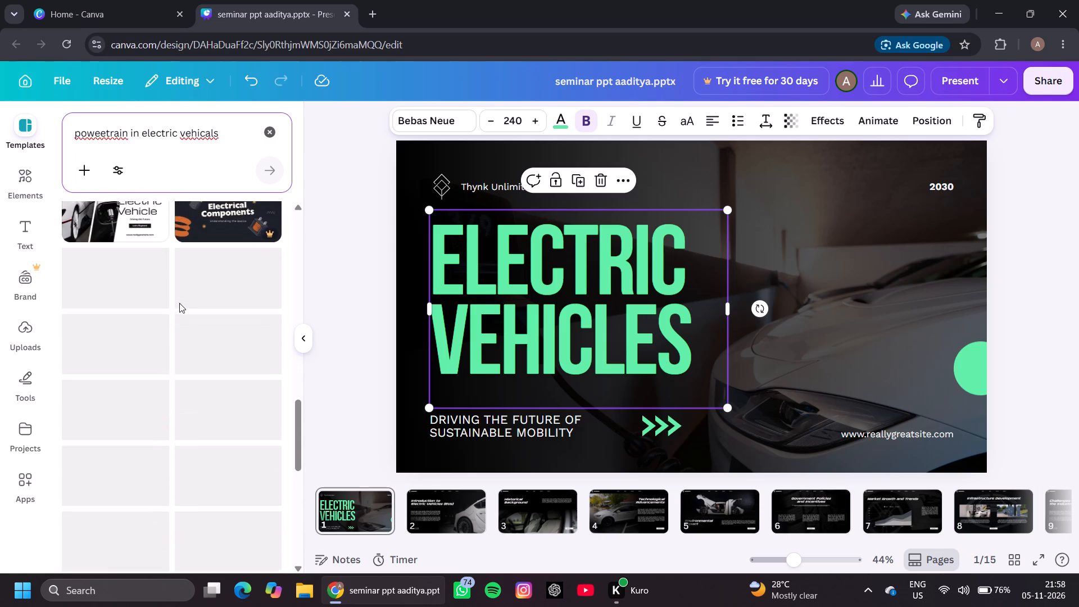
scroll(179, 303, up, 3)
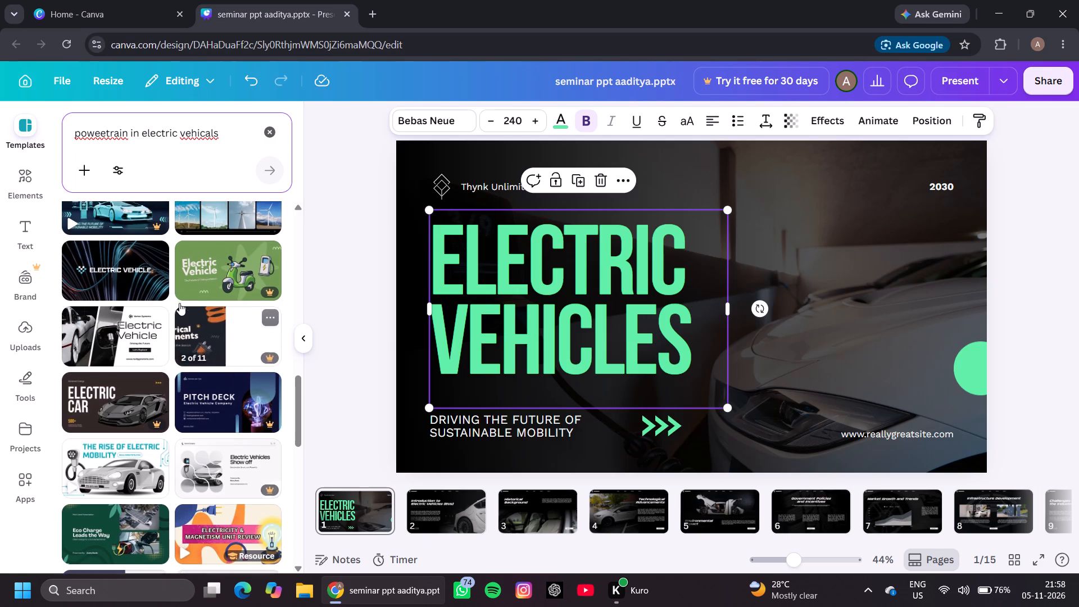
scroll(179, 303, up, 2)
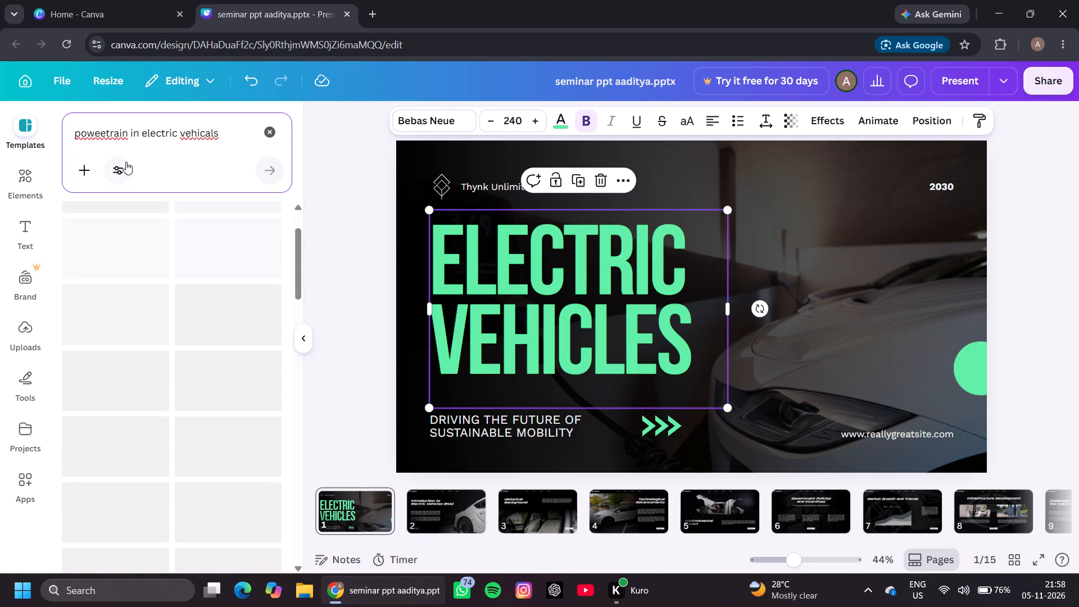
Shorten the template search query to "electric vehicals" and run the search.
click(143, 139)
key(backslash)
key(BackSpace)
key(BackSpace)
key(BackSpace)
key(BackSpace)
key(BackSpace)
key(BackSpace)
key(BackSpace)
key(BackSpace)
key(BackSpace)
key(BackSpace)
key(BackSpace)
key(BackSpace)
key(BackSpace)
key(BackSpace)
key(BackSpace)
key(BackSpace)
key(BackSpace)
key(BackSpace)
key(BackSpace)
key(BackSpace)
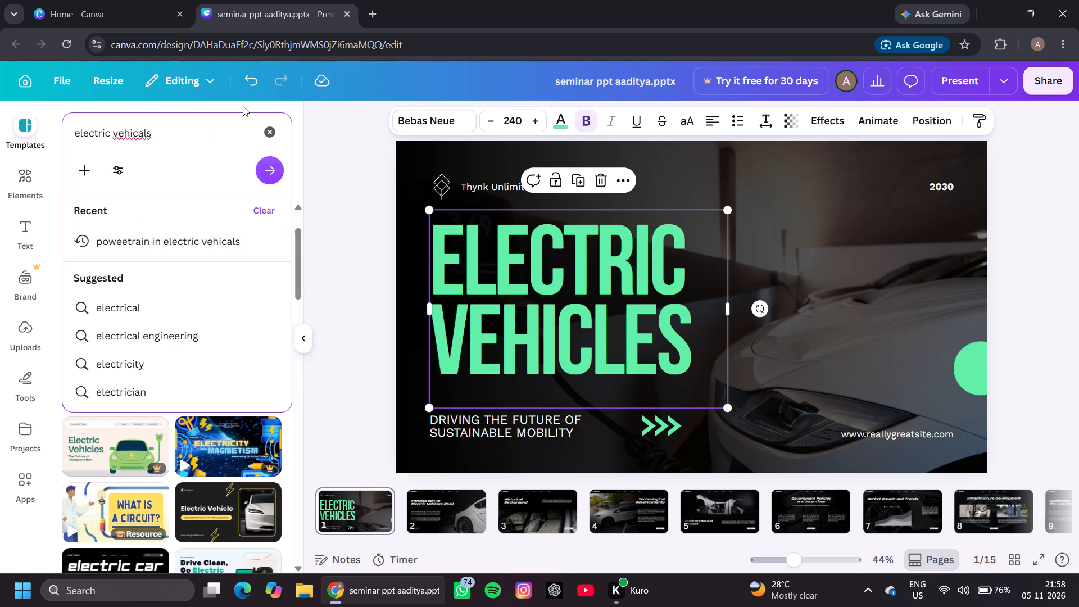
click(260, 172)
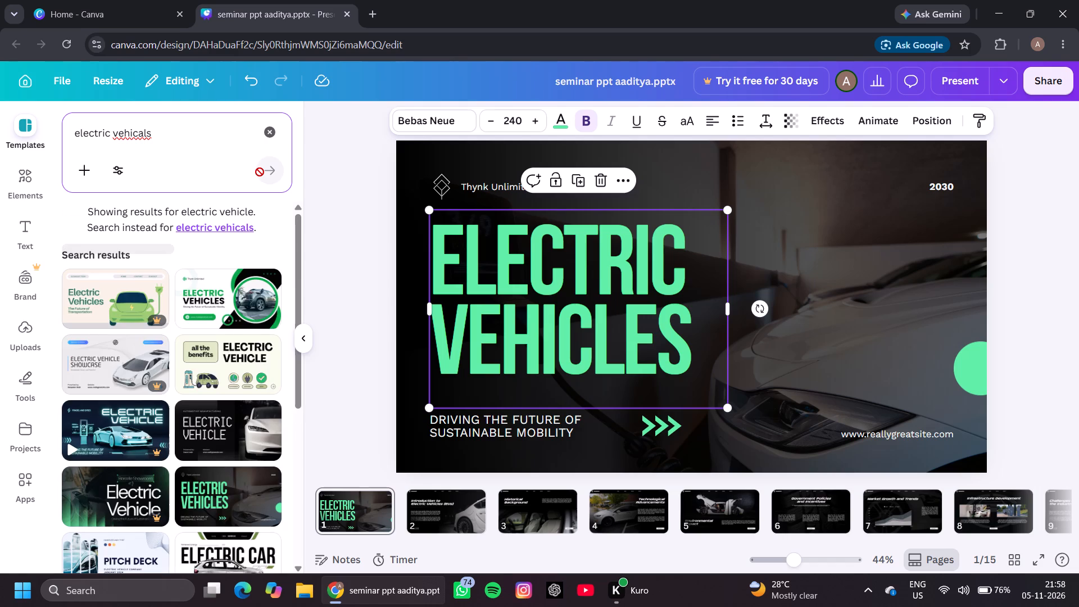
Browse the electric vehicle template results for a suitable presentation design.
scroll(110, 341, down, 3)
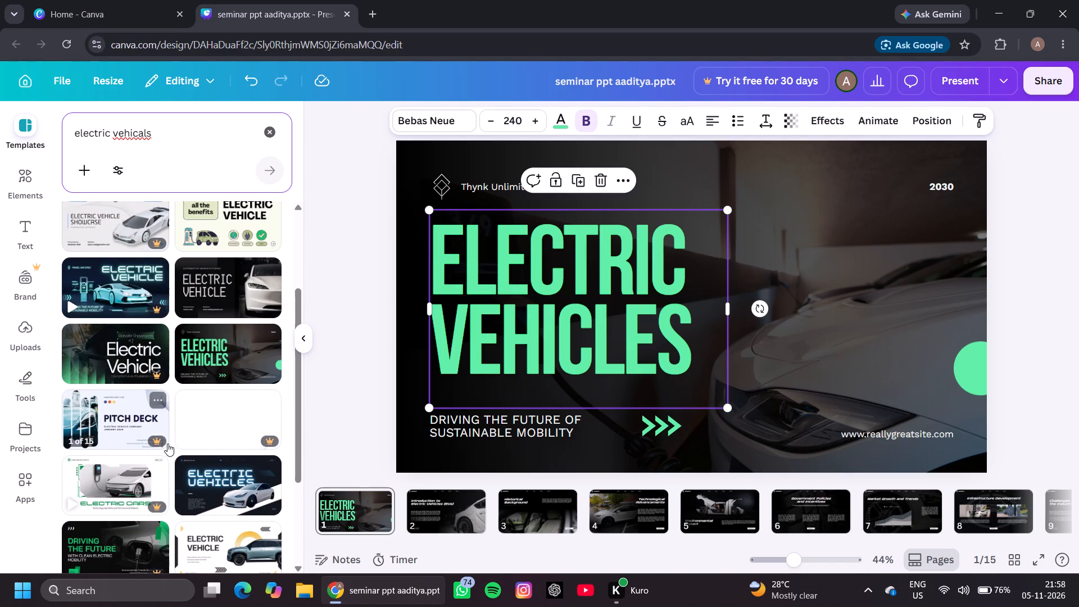
scroll(167, 443, down, 2)
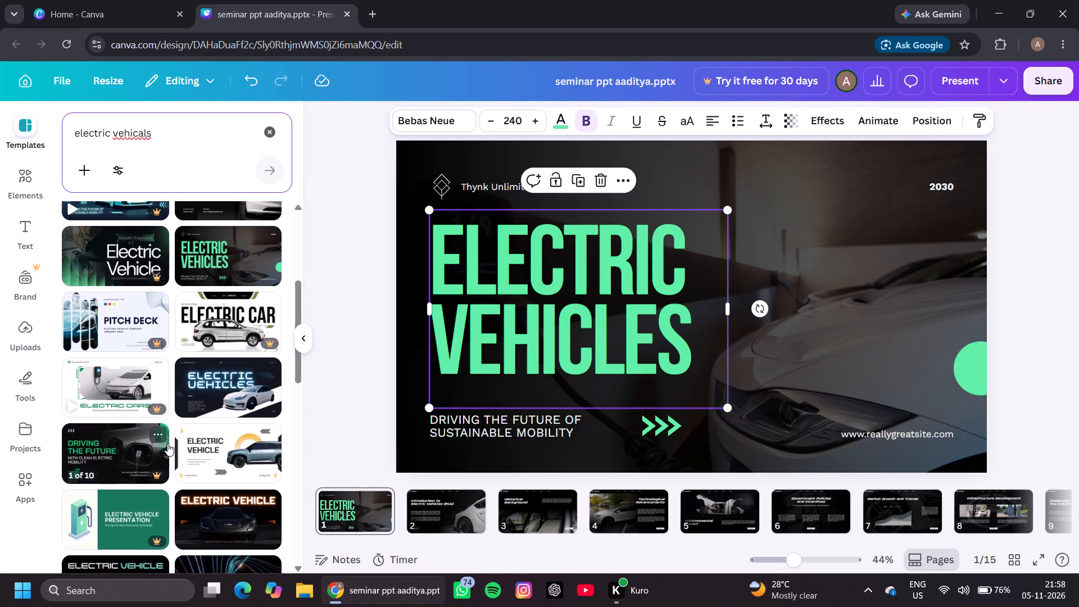
scroll(167, 443, down, 3)
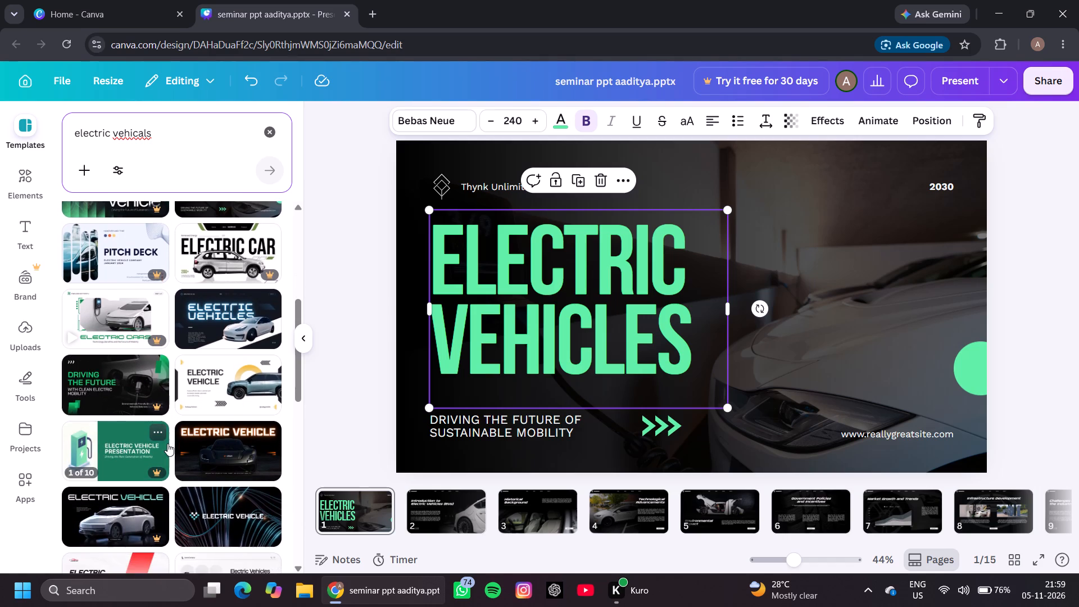
scroll(167, 443, down, 2)
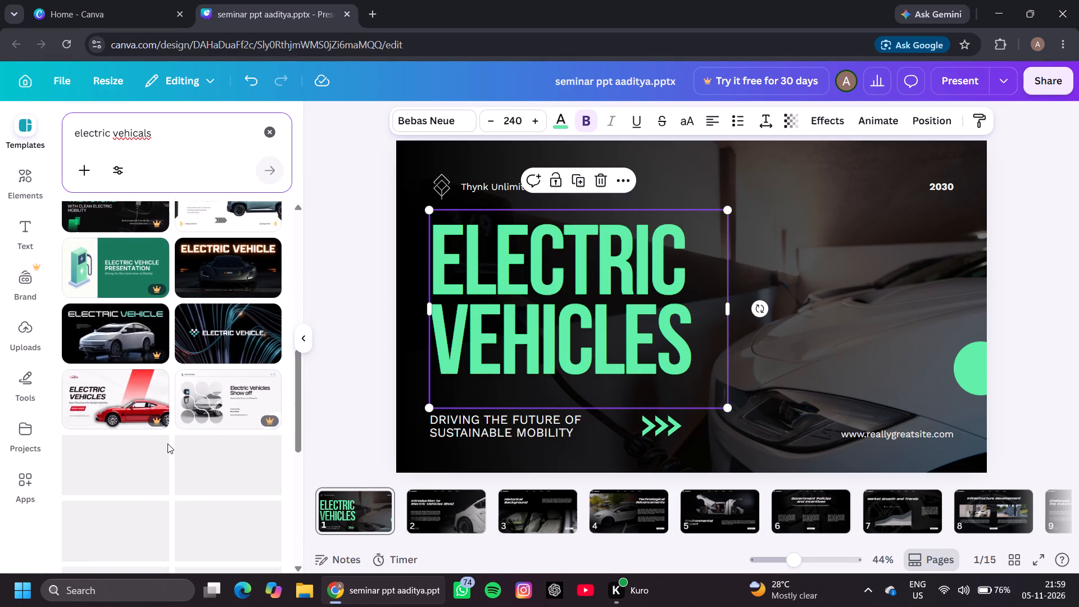
scroll(167, 443, down, 1)
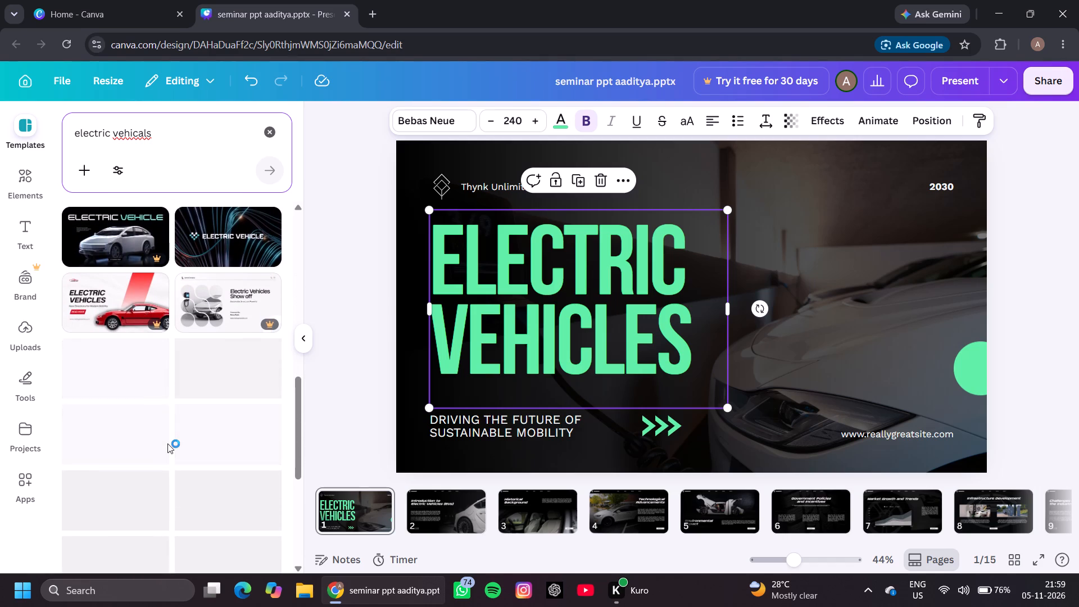
scroll(167, 443, down, 2)
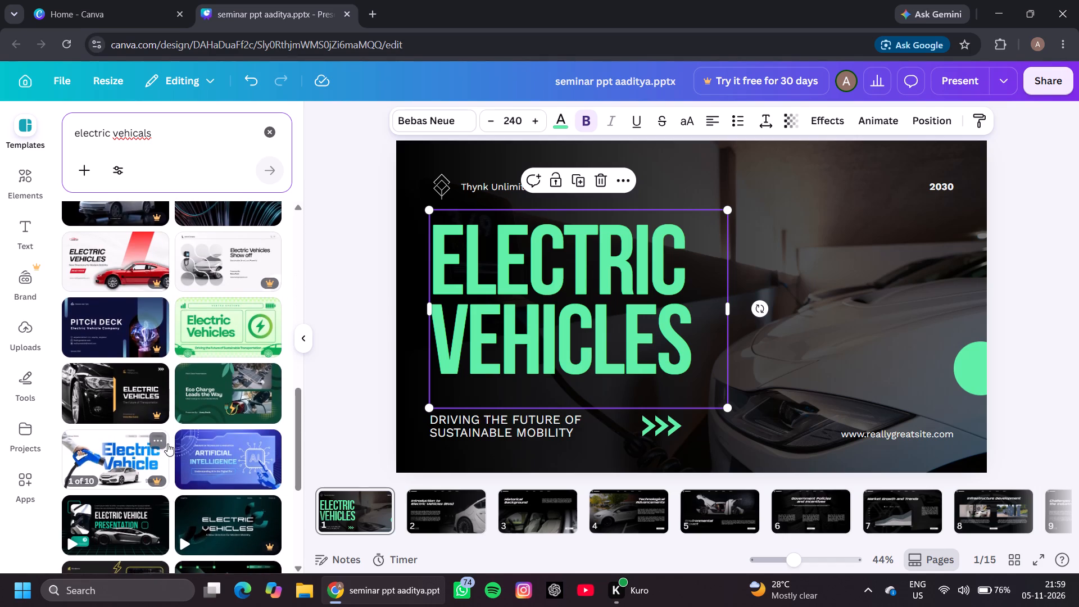
scroll(167, 443, down, 1)
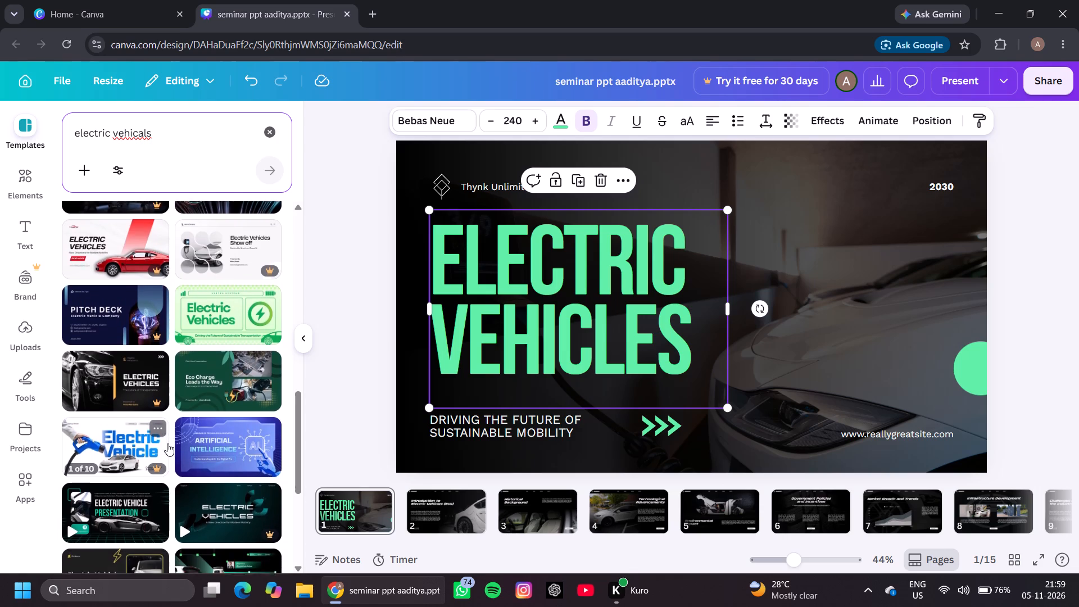
scroll(167, 443, down, 4)
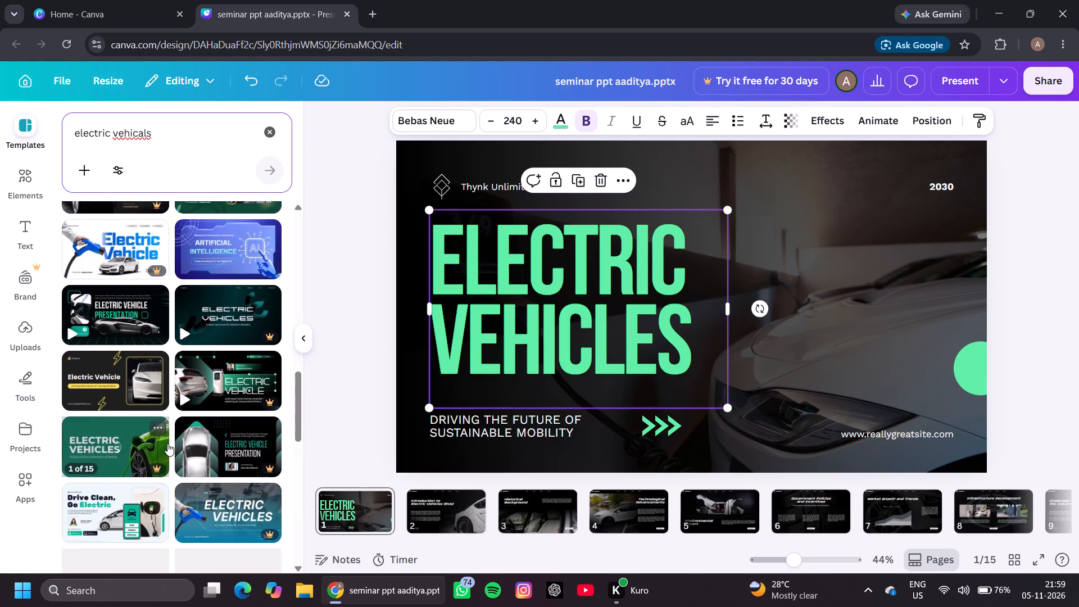
scroll(167, 443, down, 3)
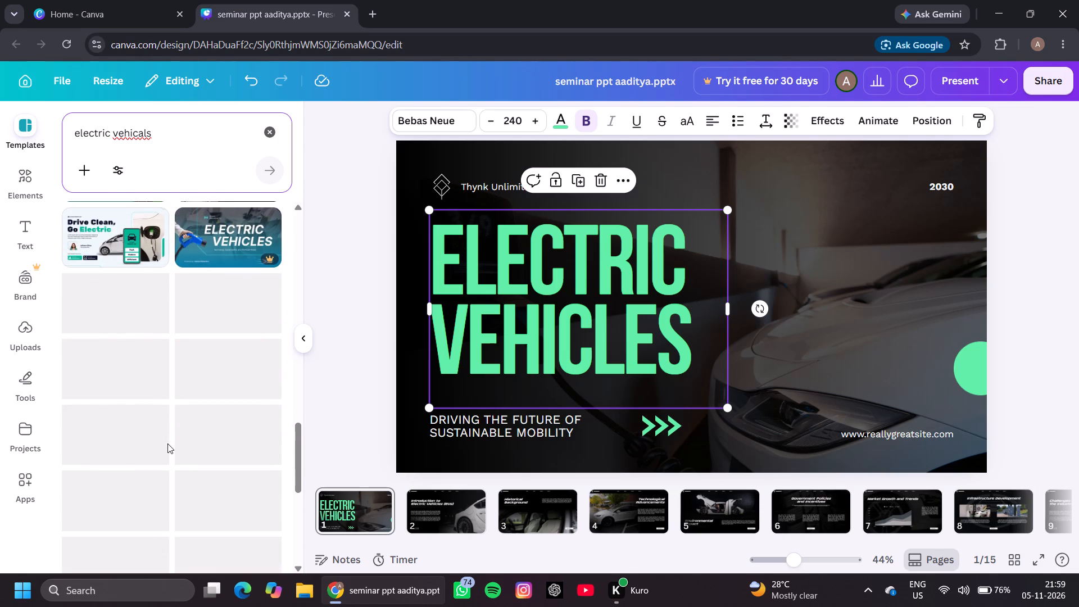
scroll(167, 443, down, 1)
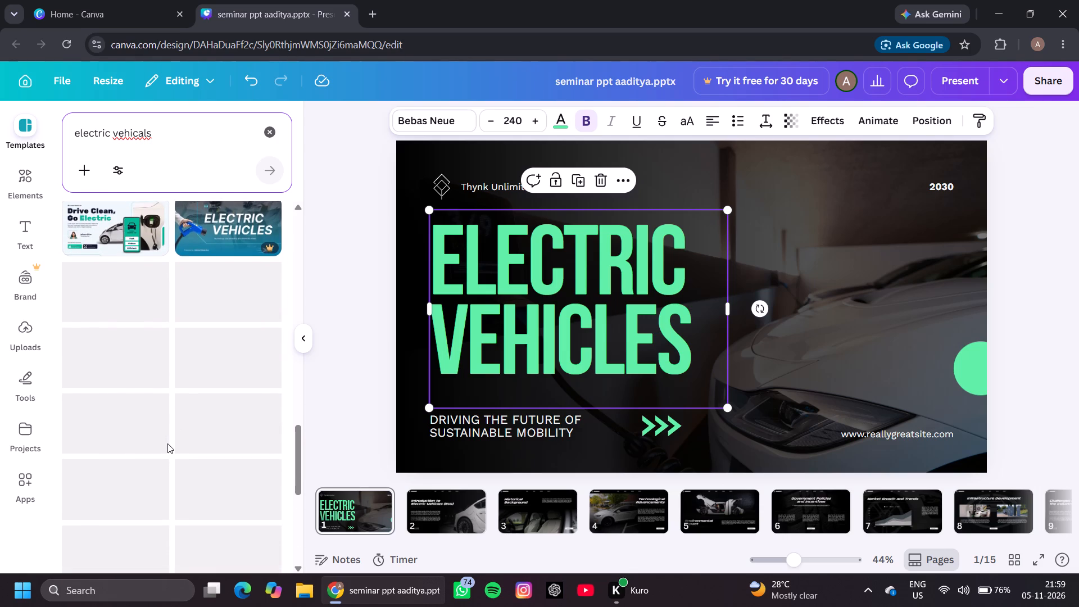
scroll(167, 443, down, 1)
scroll(167, 443, up, 1)
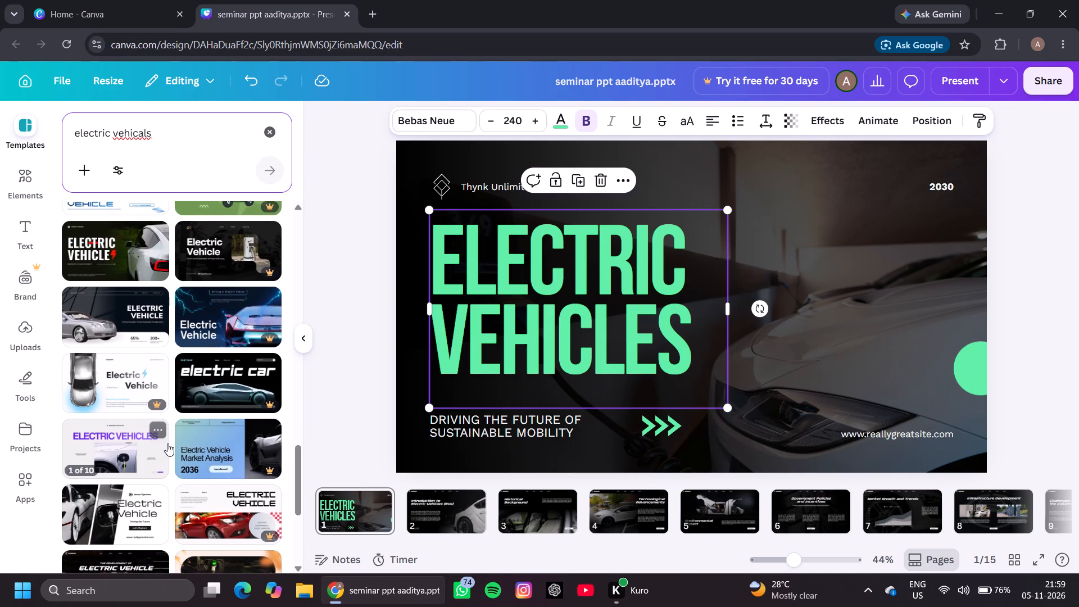
scroll(167, 443, up, 1)
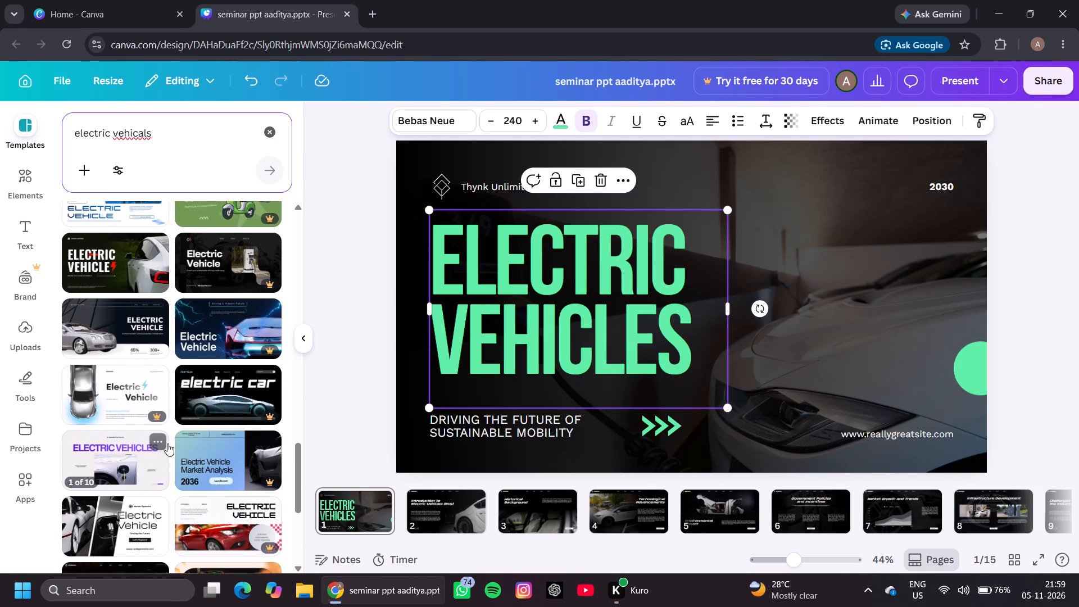
scroll(167, 443, up, 2)
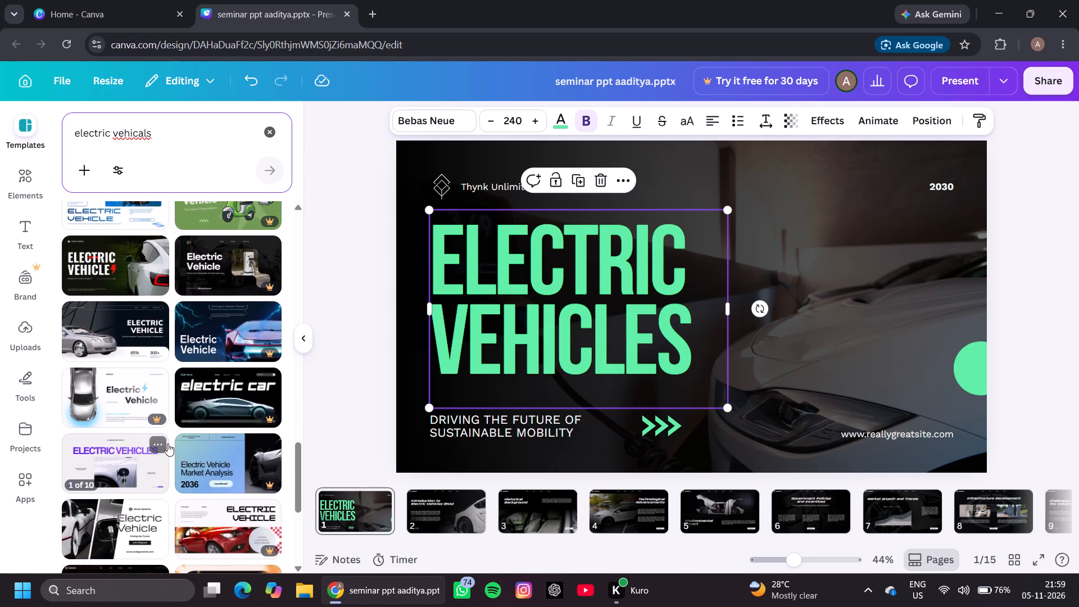
Replace the "Electric Vehicles" title on slide 1 with "powetrain used in electric vehicle".
click(691, 331)
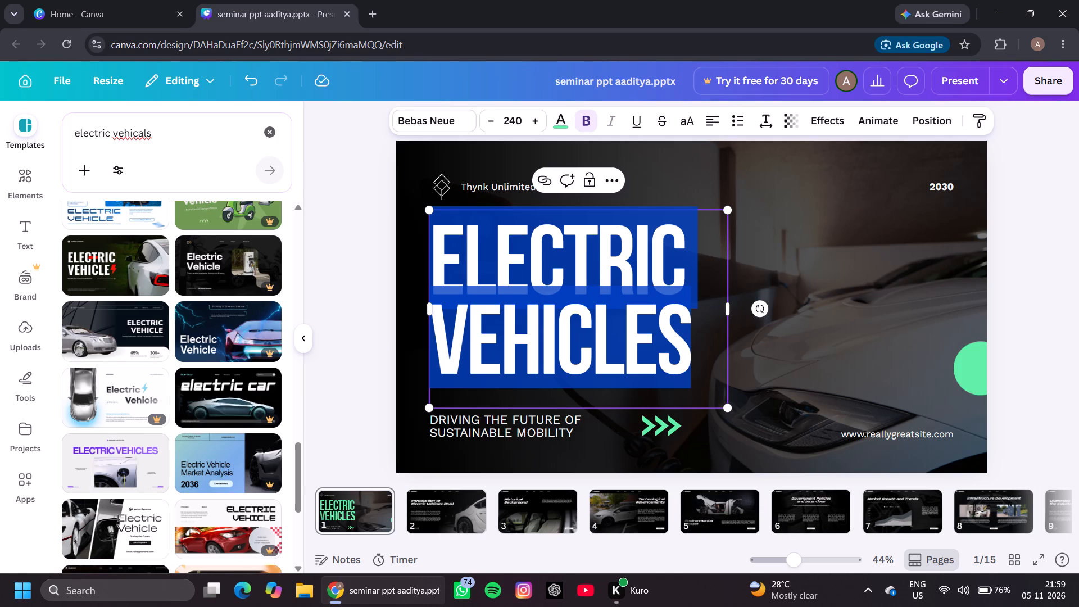
key(BackSpace)
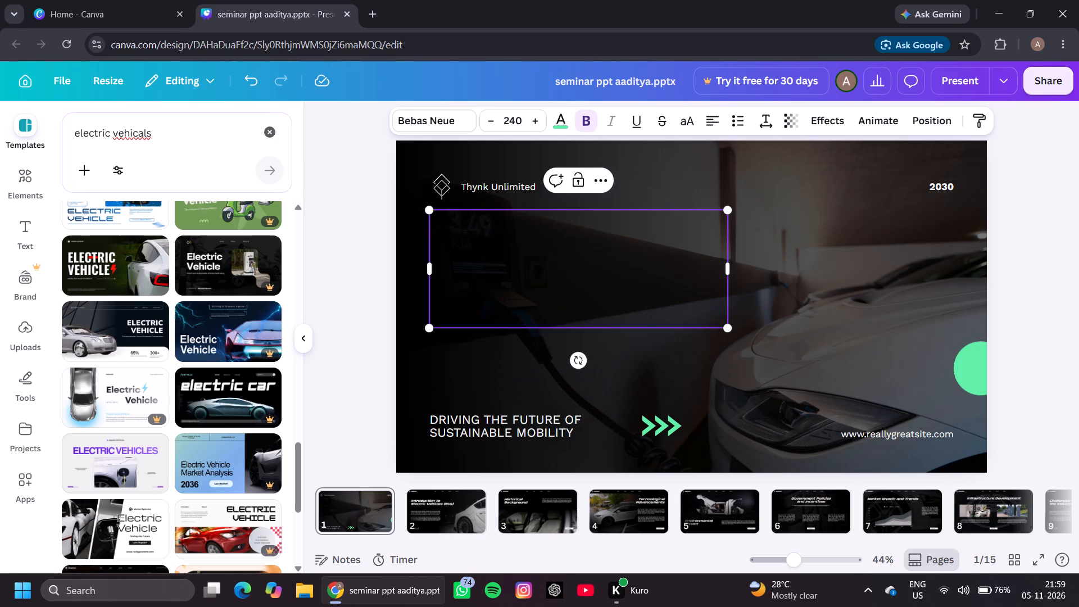
text(po)
text(wetr)
text(ain)
key(space)
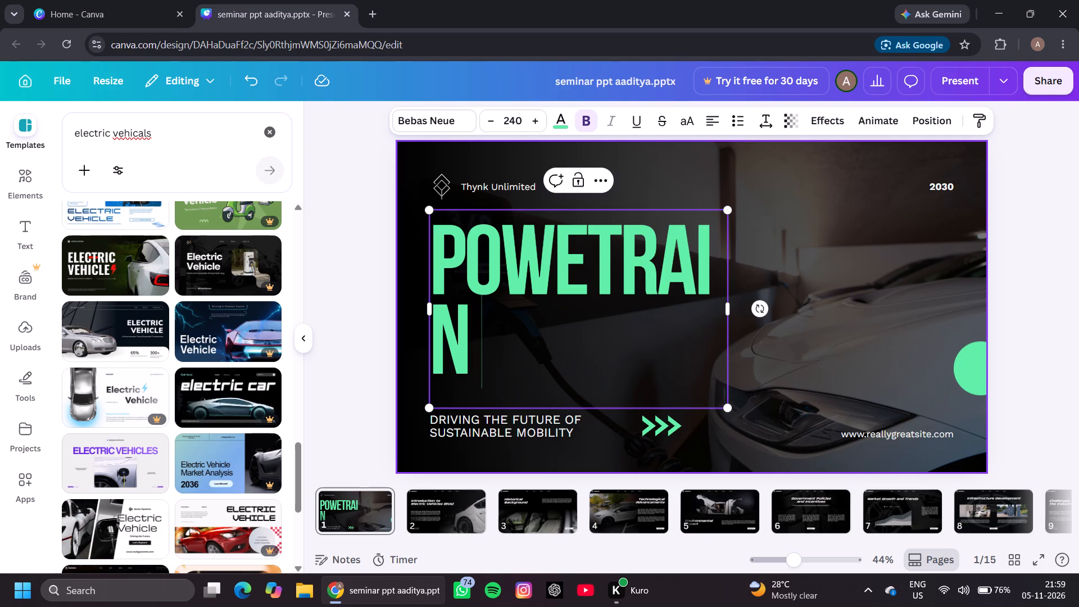
text(used)
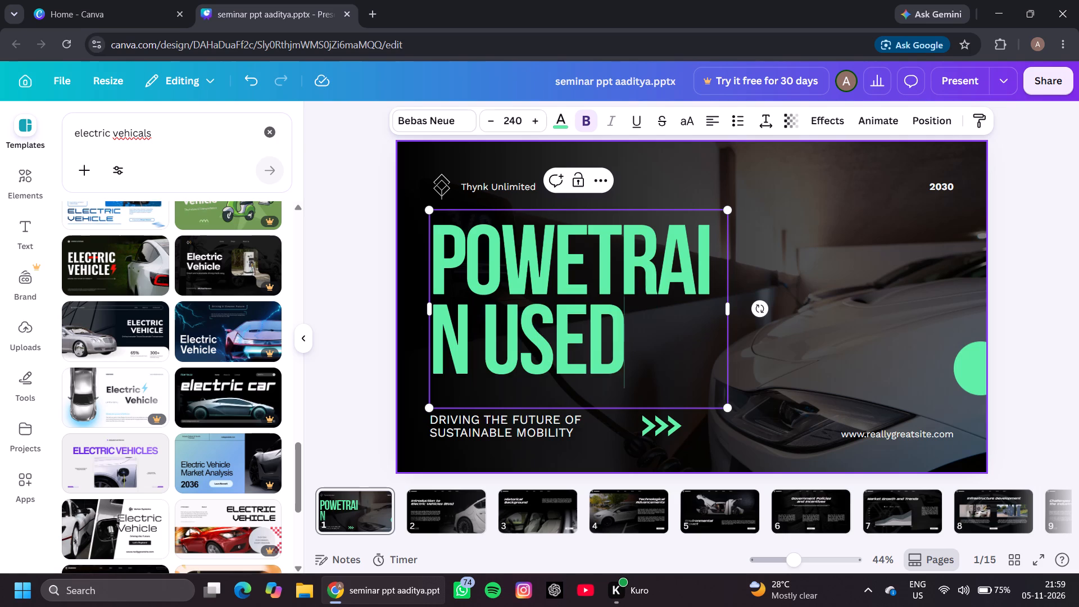
key(space)
text(in ee)
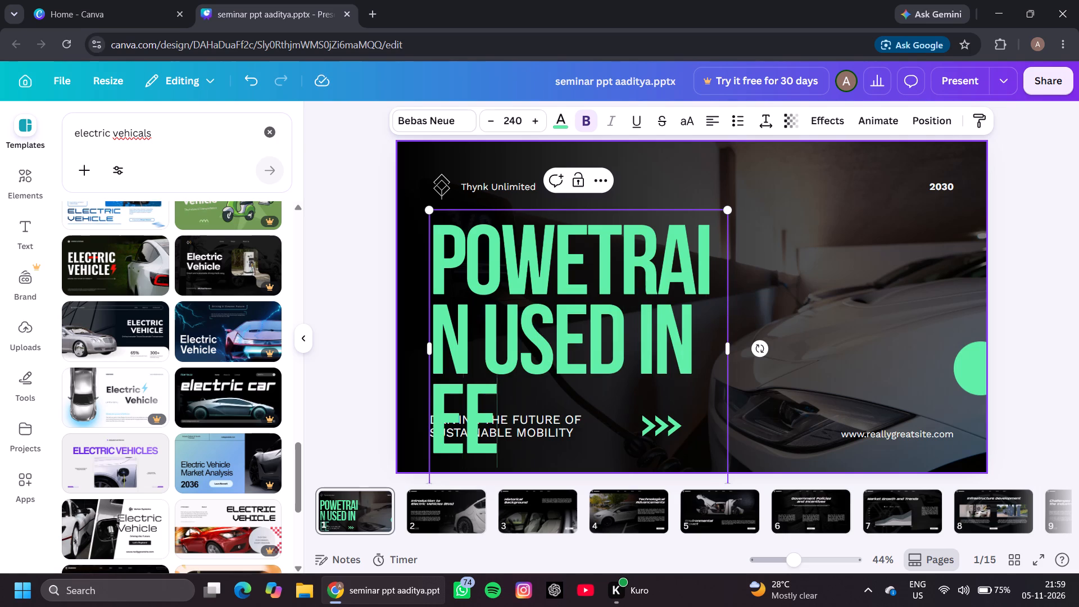
key(BackSpace)
text(le)
text(ctric)
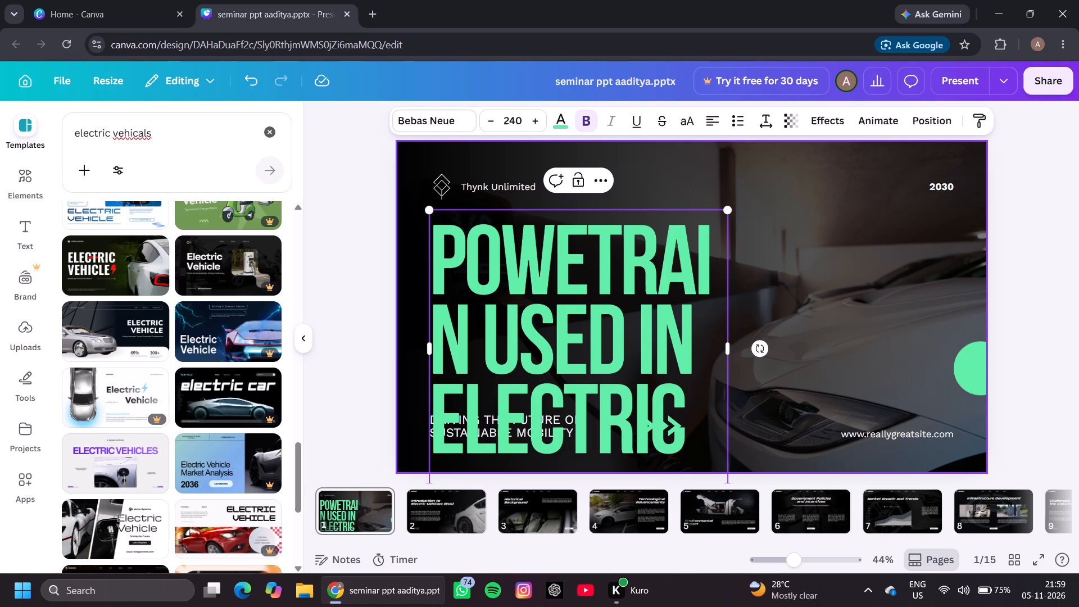
key(space)
text(vehi)
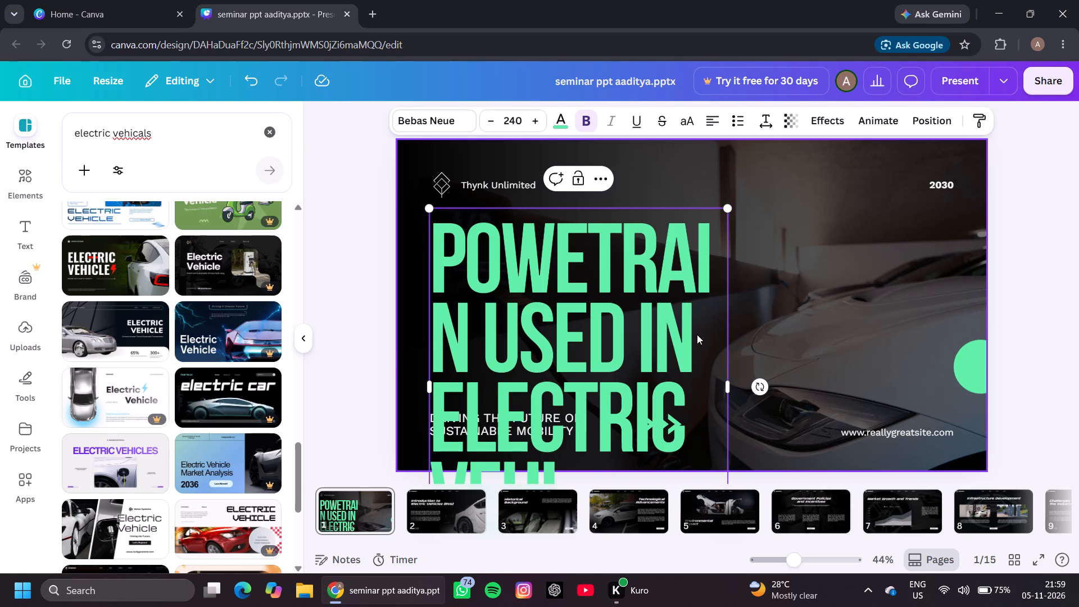
text(cle)
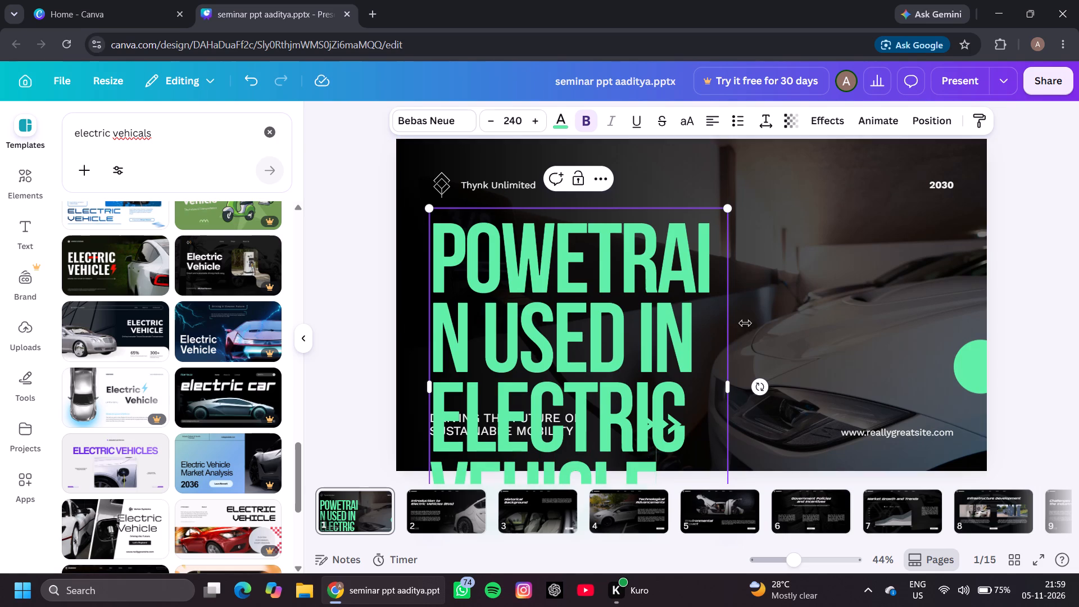
Widen the title text box on slide 1 so that "POWETRAIN" fits on a single line.
drag(732, 352, 905, 260)
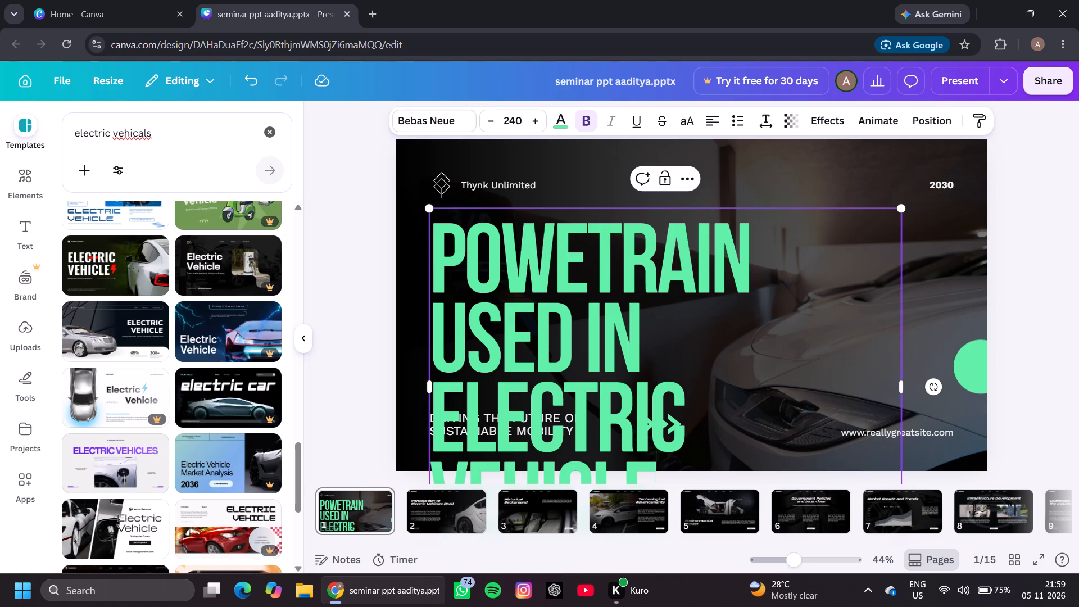
Scale the slide 1 title down proportionally to a font size of about 137.
drag(903, 471, 901, 459)
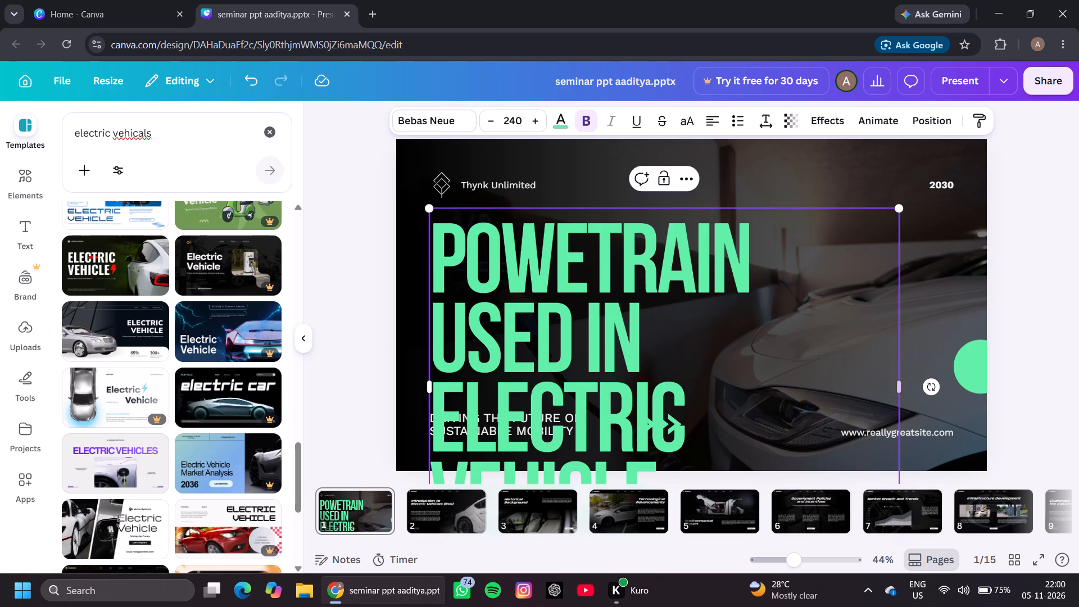
drag(874, 205, 868, 133)
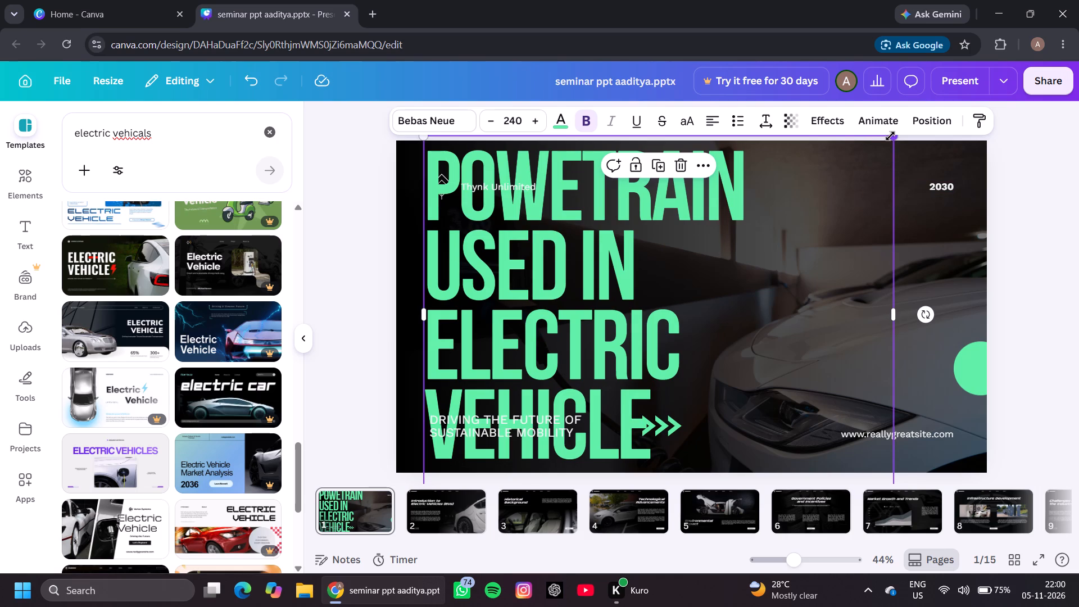
drag(891, 136, 758, 379)
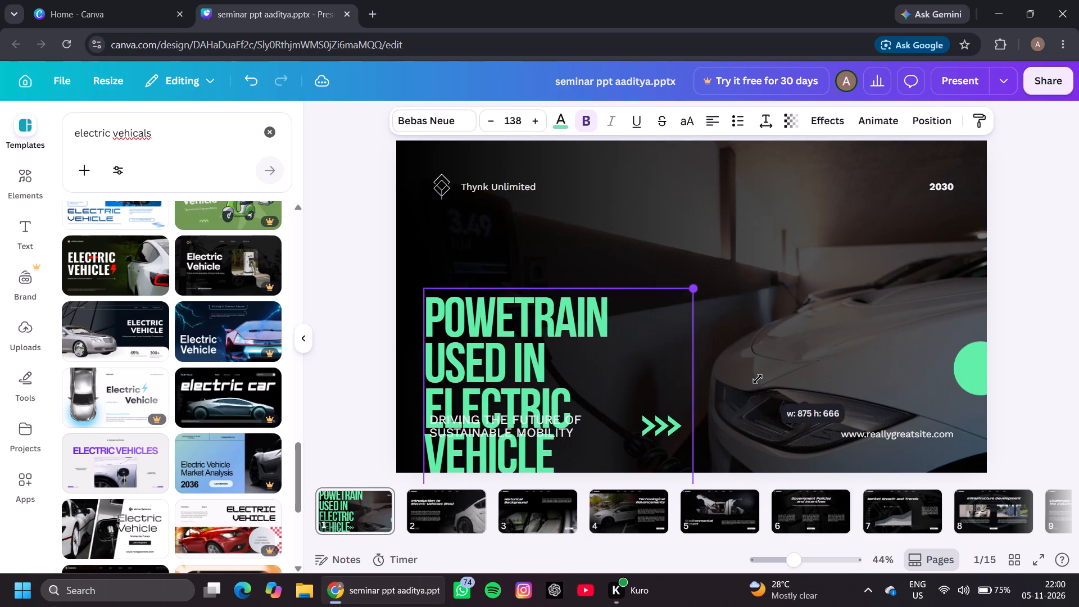
drag(758, 379, 758, 378)
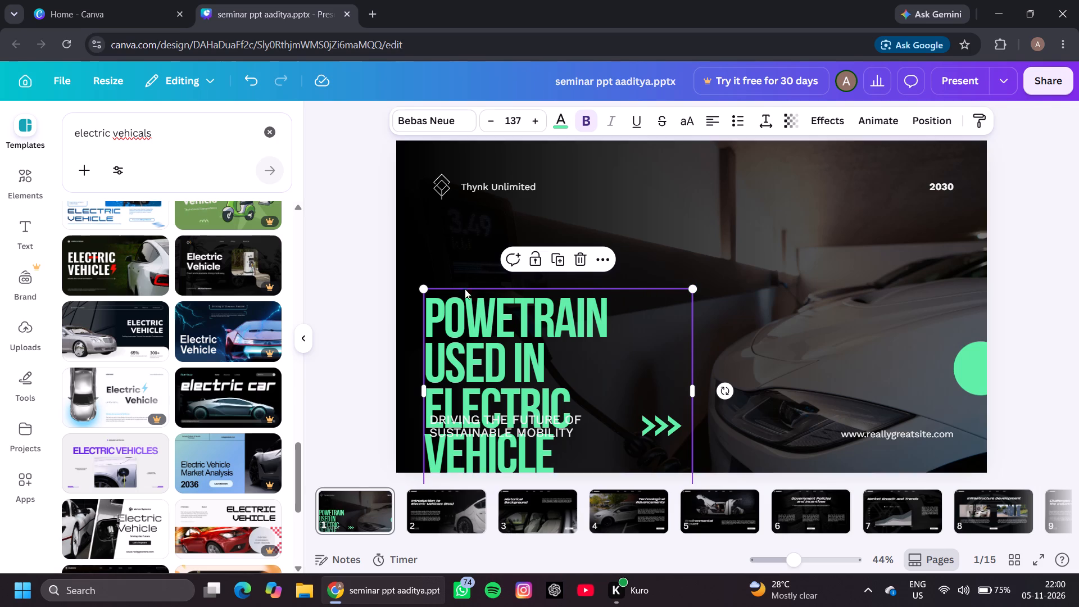
Move the title on slide 1 between the Thynk Unlimited logo and the tagline, aligned with the tagline's left edge.
drag(592, 354, 603, 330)
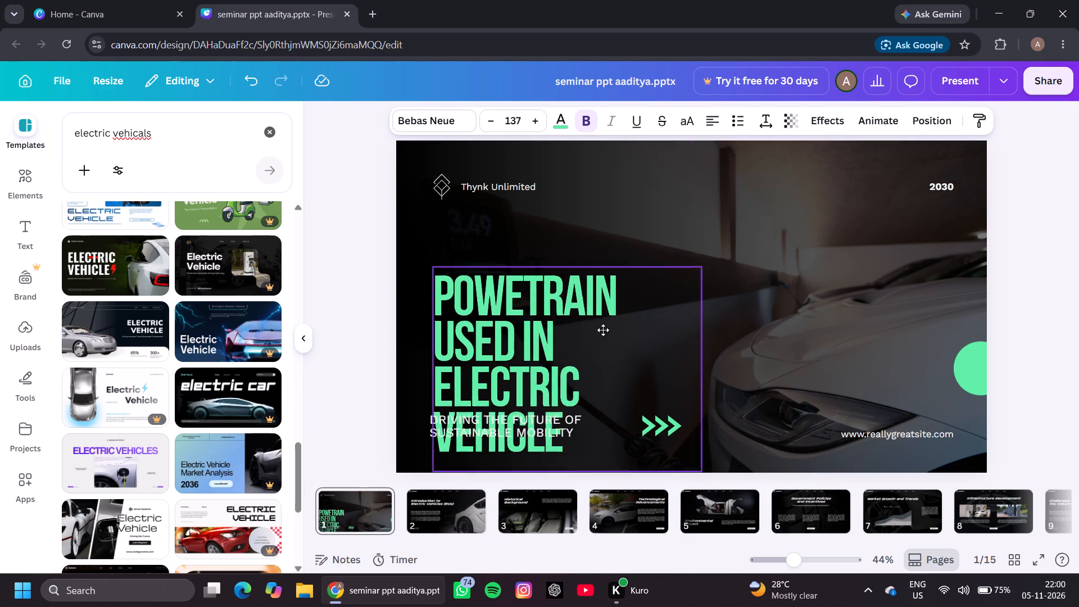
drag(603, 330, 602, 272)
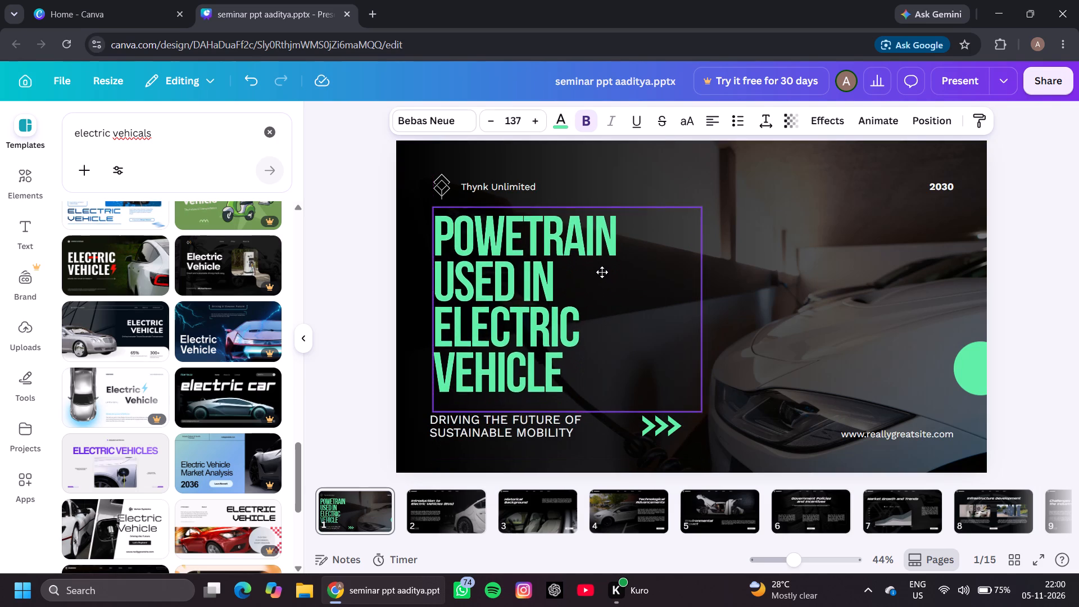
drag(602, 272, 598, 274)
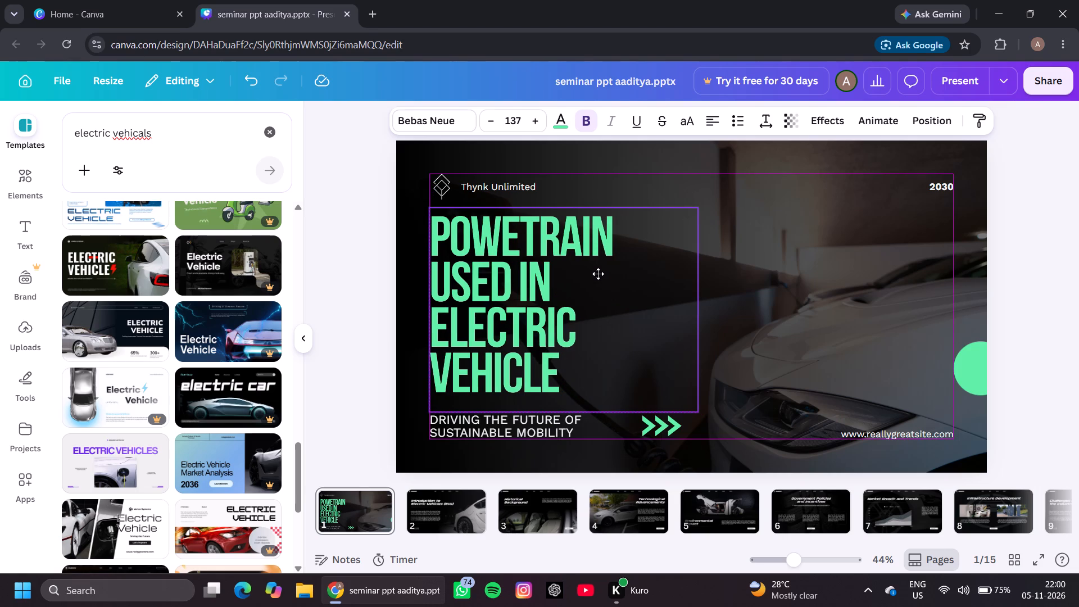
drag(598, 274, 600, 270)
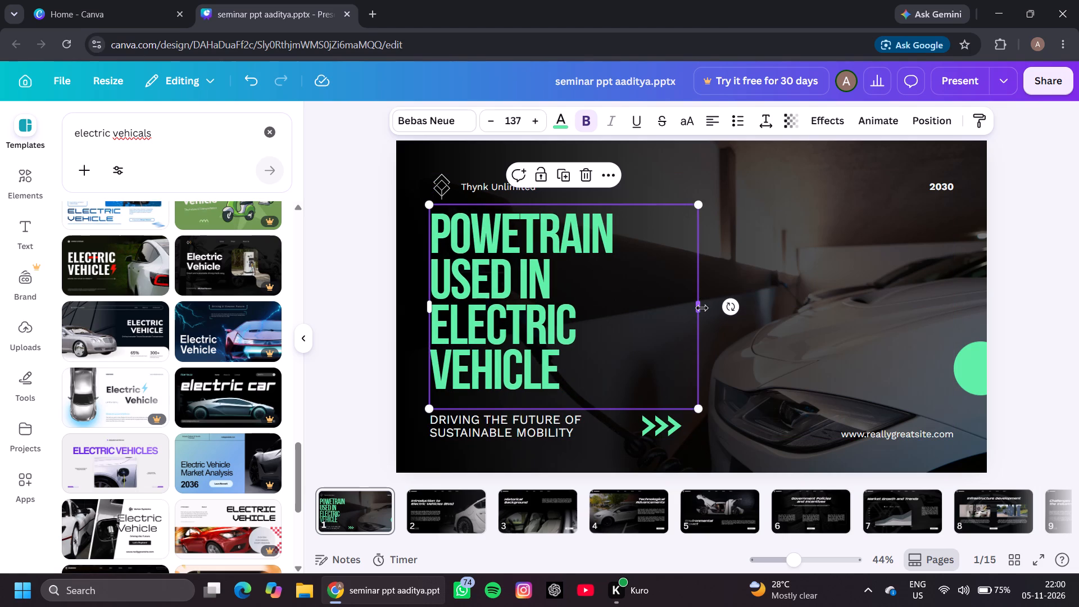
Widen the title text box so the title wraps onto two lines, "POWETRAIN USED IN" and "ELECTRIC VEHICLE".
drag(702, 308, 727, 305)
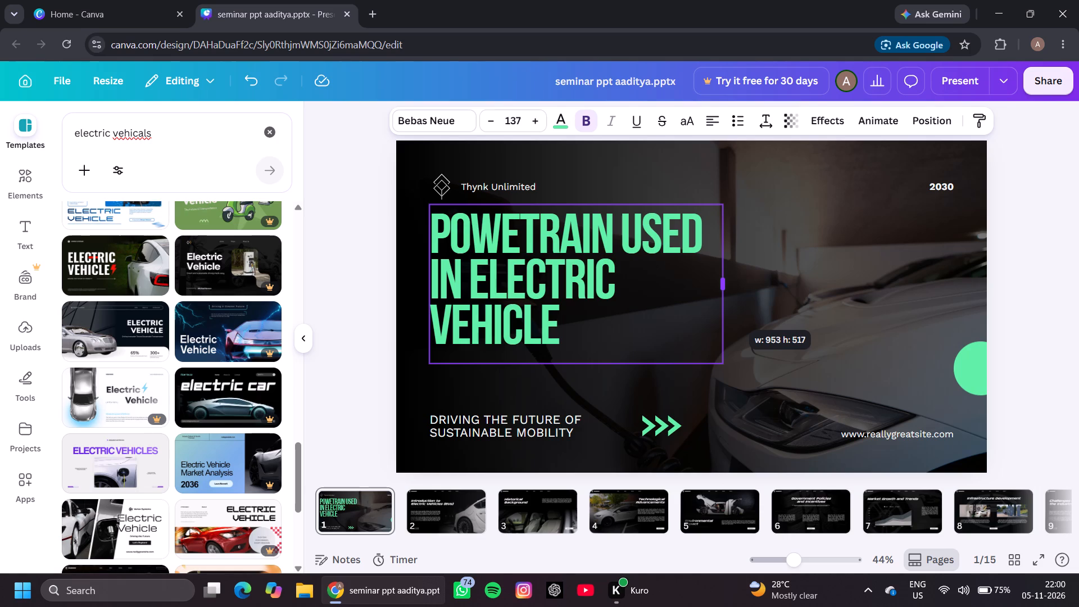
drag(727, 305, 700, 306)
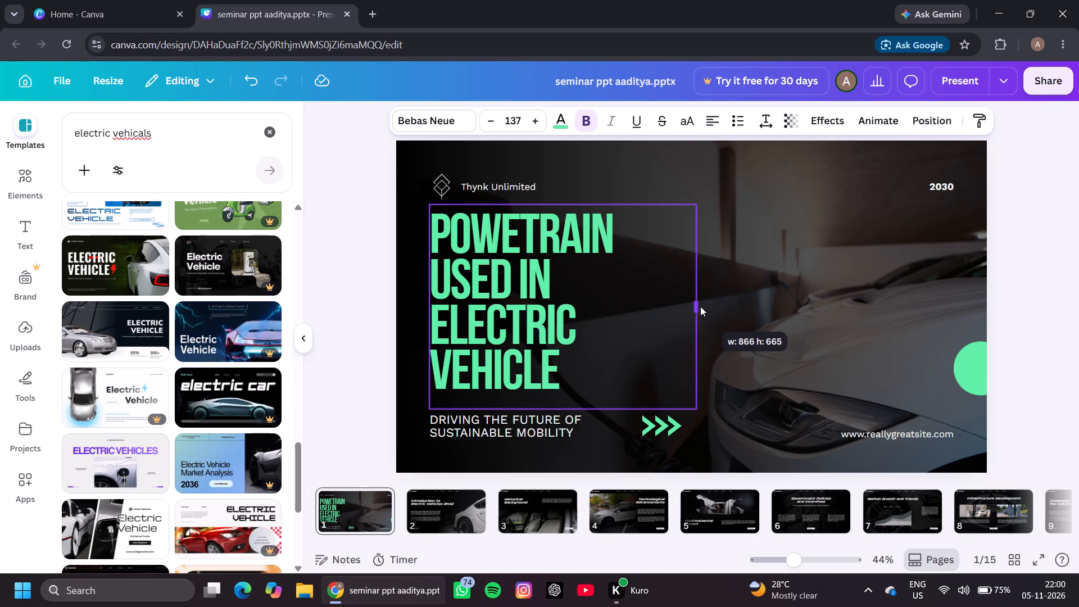
drag(700, 306, 759, 299)
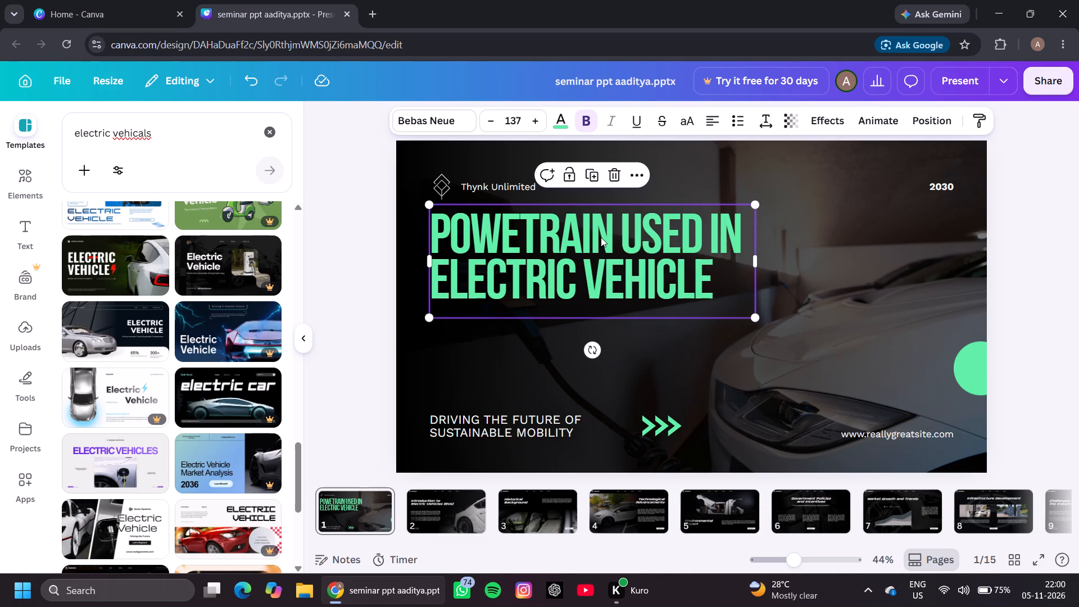
Nudge the two-line title slightly upward so it sits just below the Thynk Unlimited logo.
drag(601, 239, 601, 235)
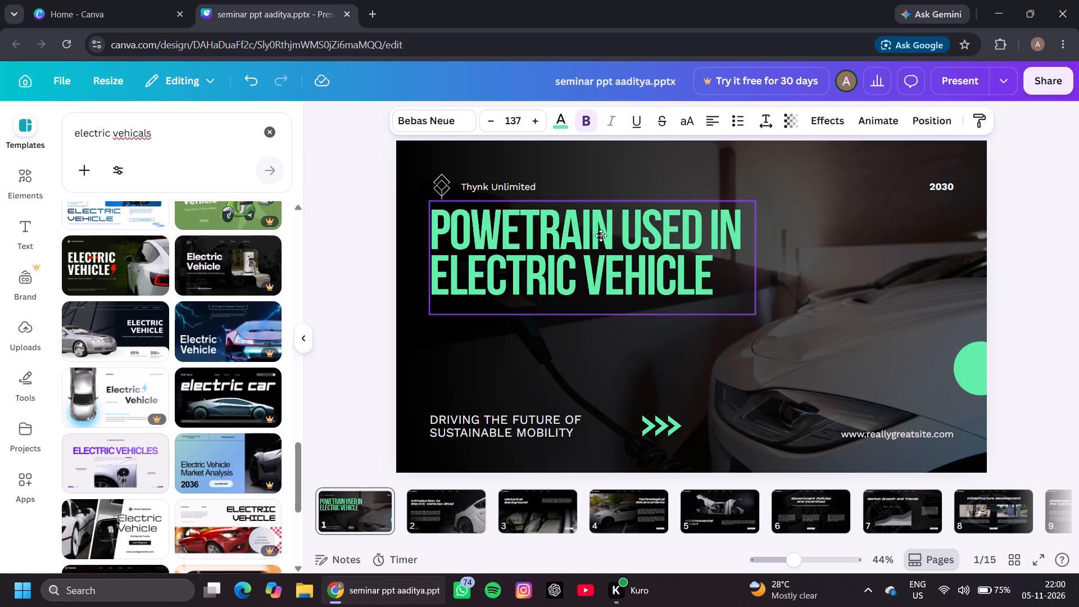
drag(601, 235, 599, 230)
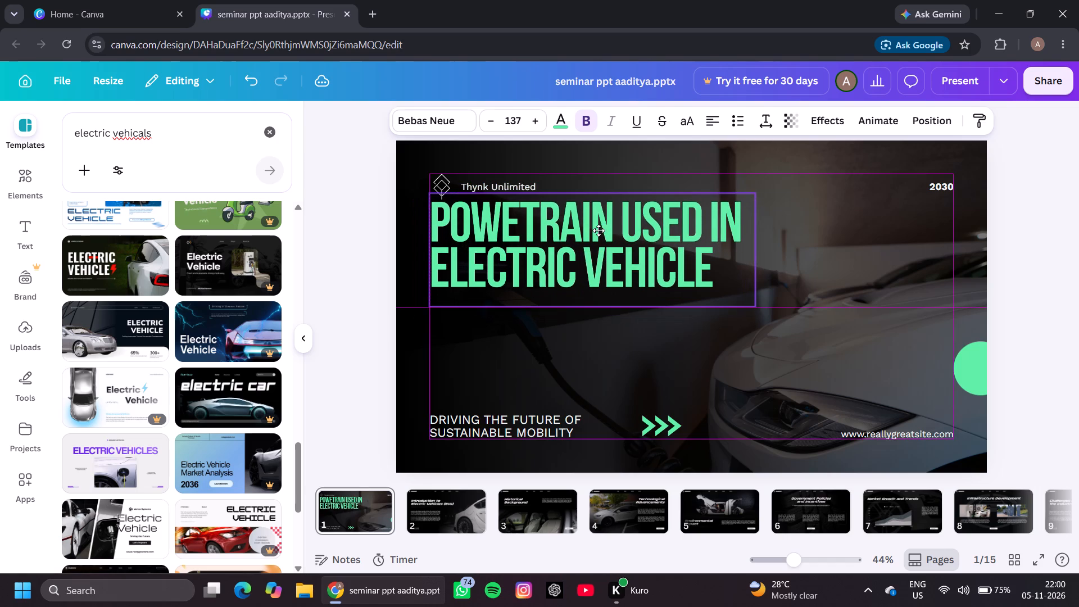
drag(599, 230, 599, 233)
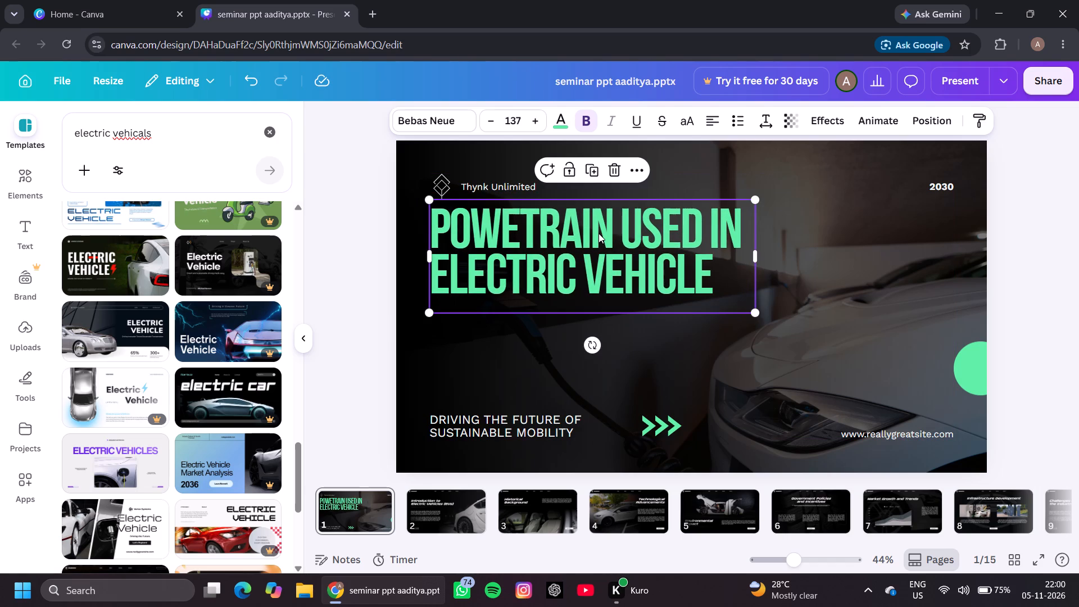
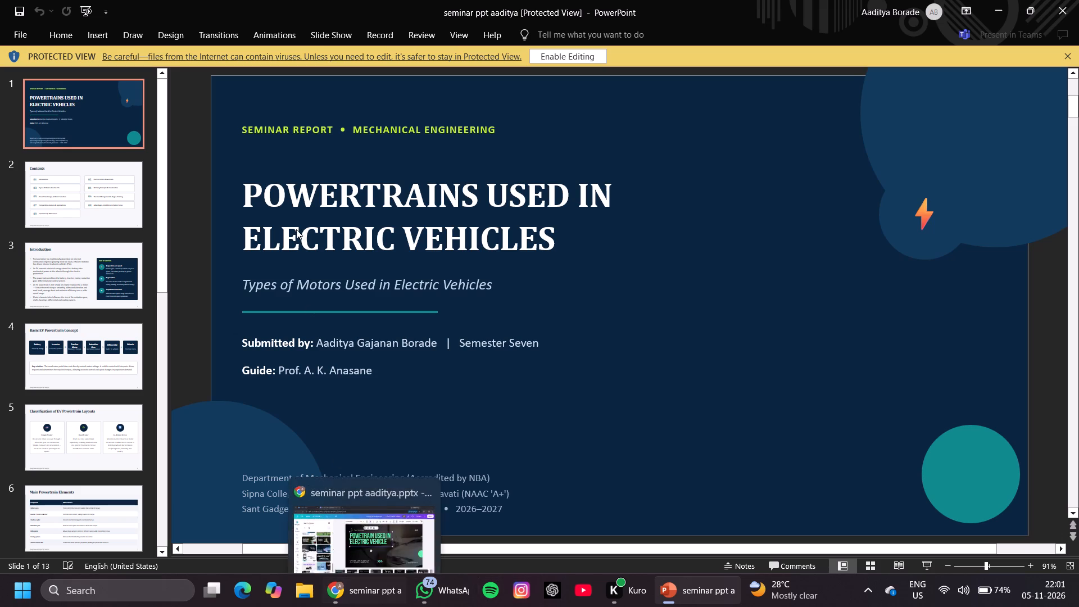
Switch back to Canva and replace the tagline on slide 1 with "TYPES OF MOTOR USED IN ELECTRIC VEHICLE".
click(365, 604)
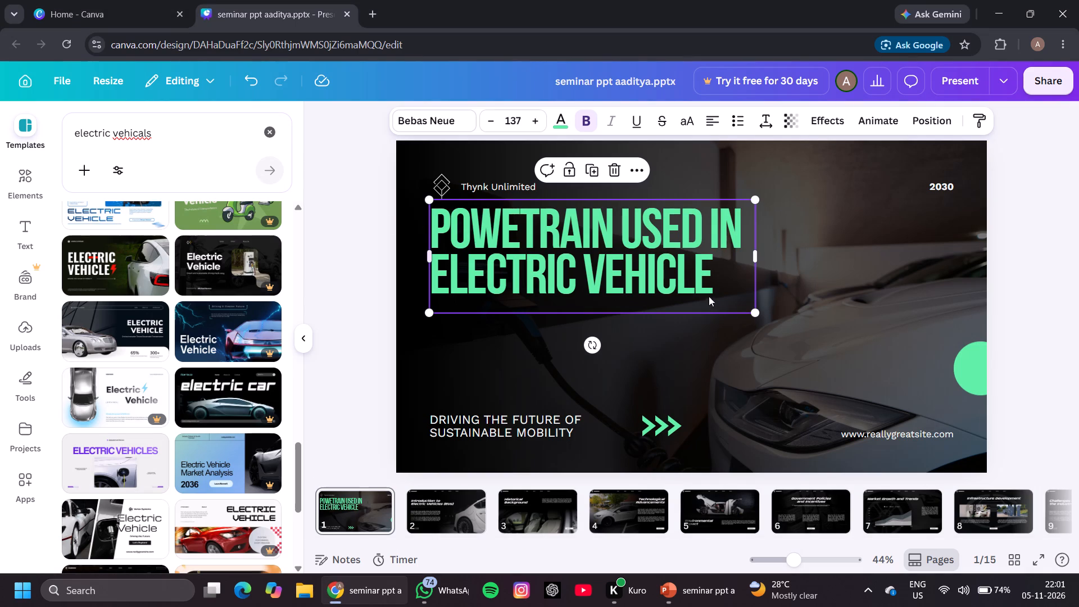
click(530, 425)
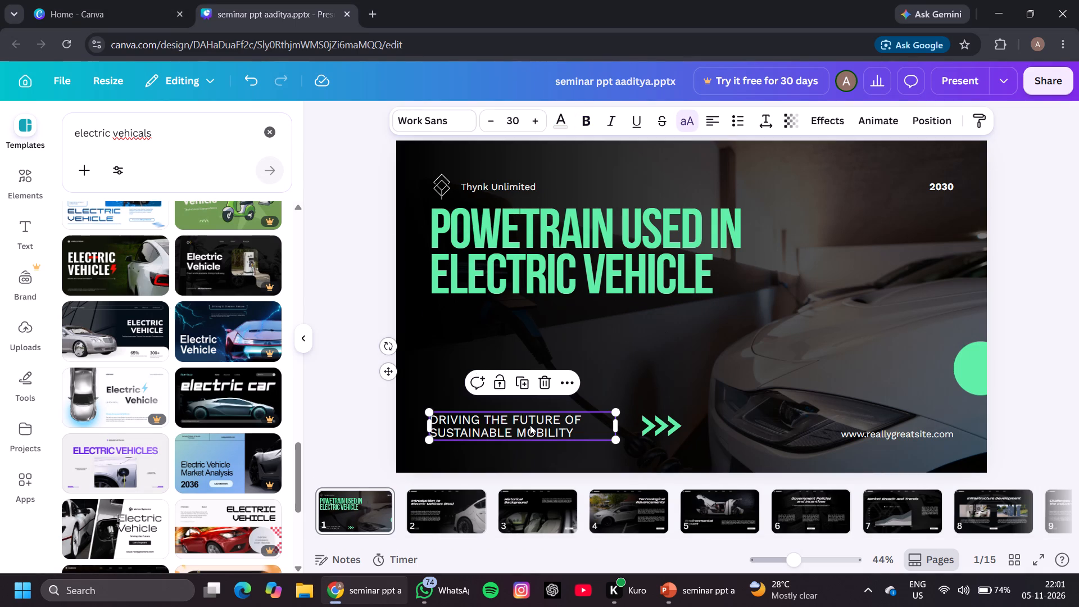
click(574, 433)
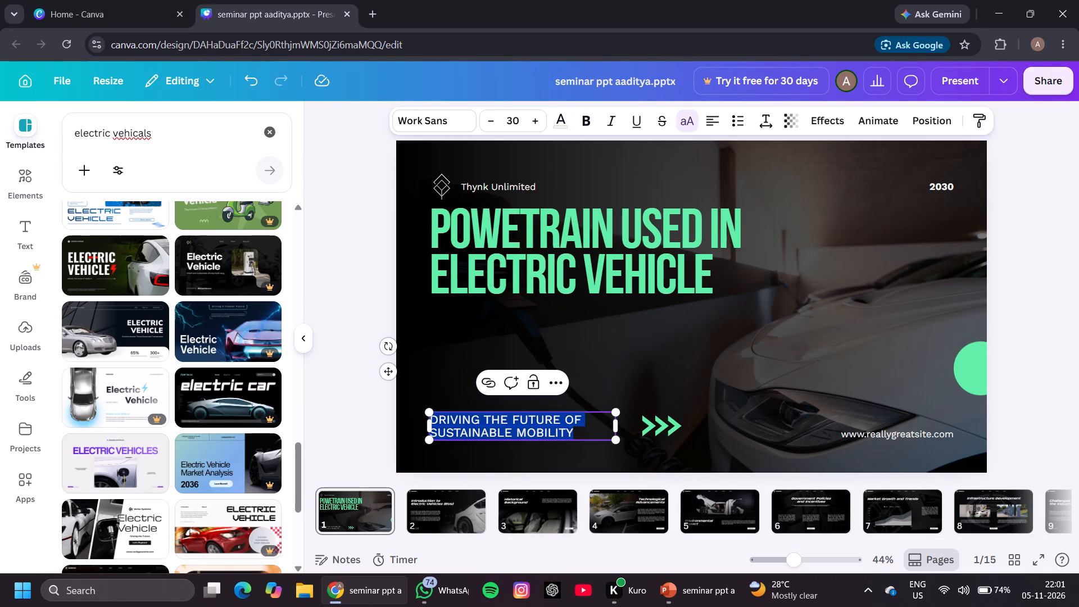
key(BackSpace)
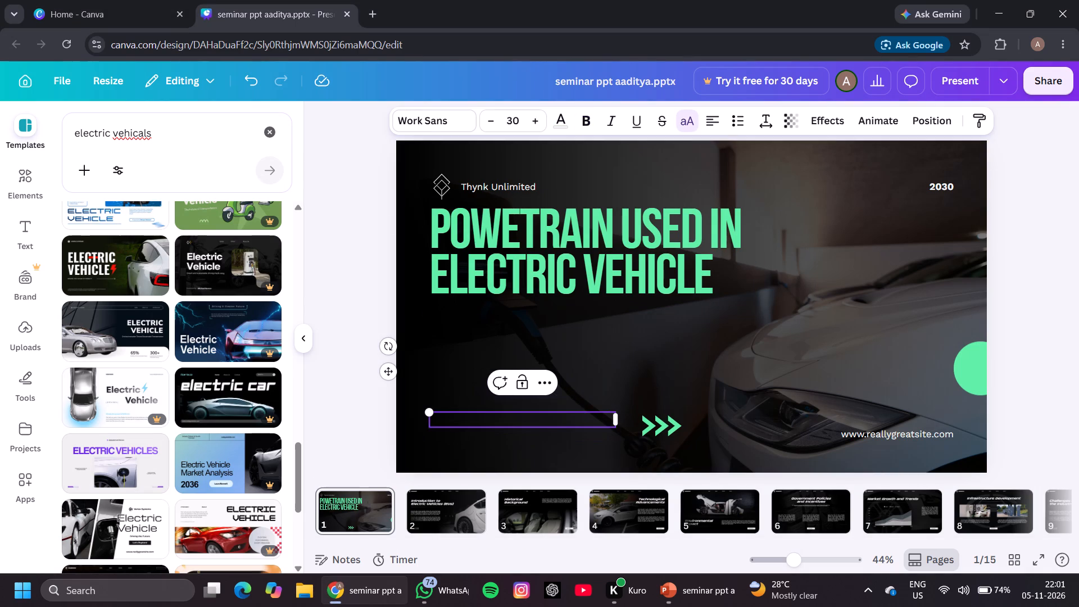
key(t)
key(u)
key(BackSpace)
text(ype)
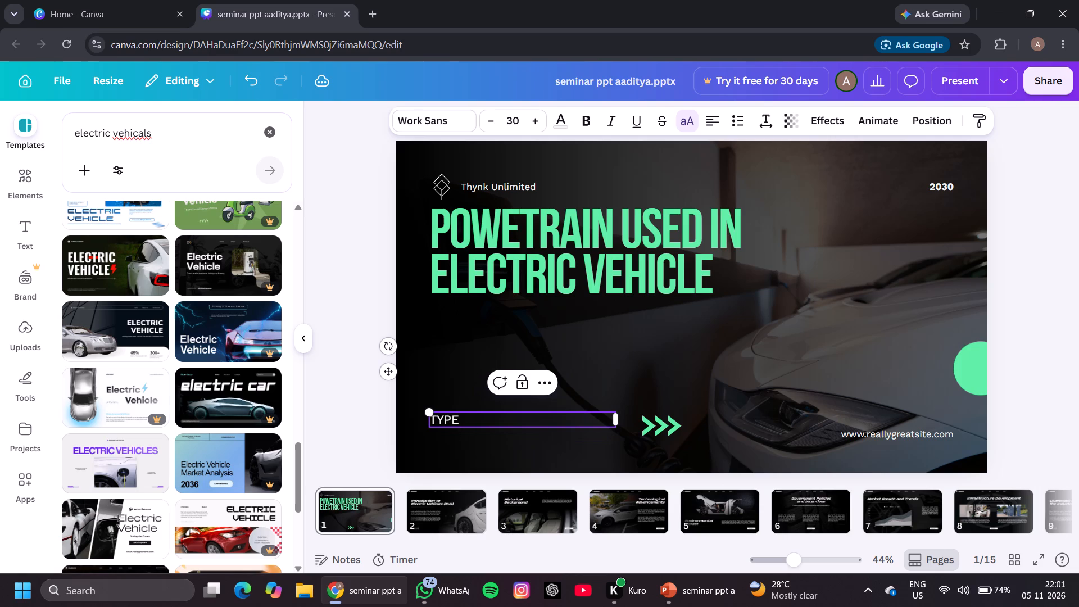
text(s)
key(space)
text(of motot)
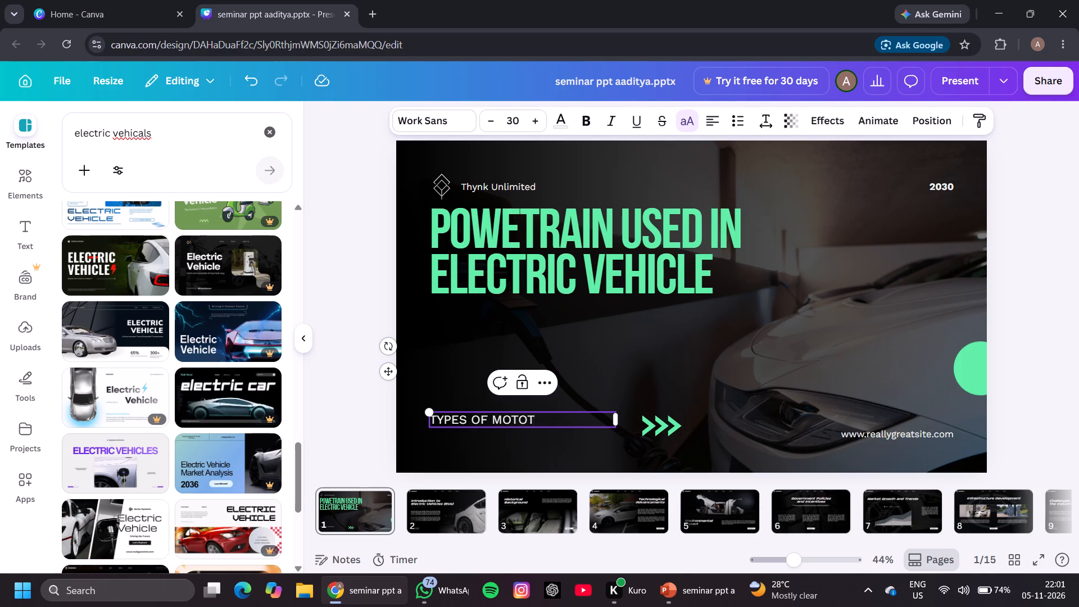
key(BackSpace)
text(r)
key(space)
text(used in e)
text(le)
key(c)
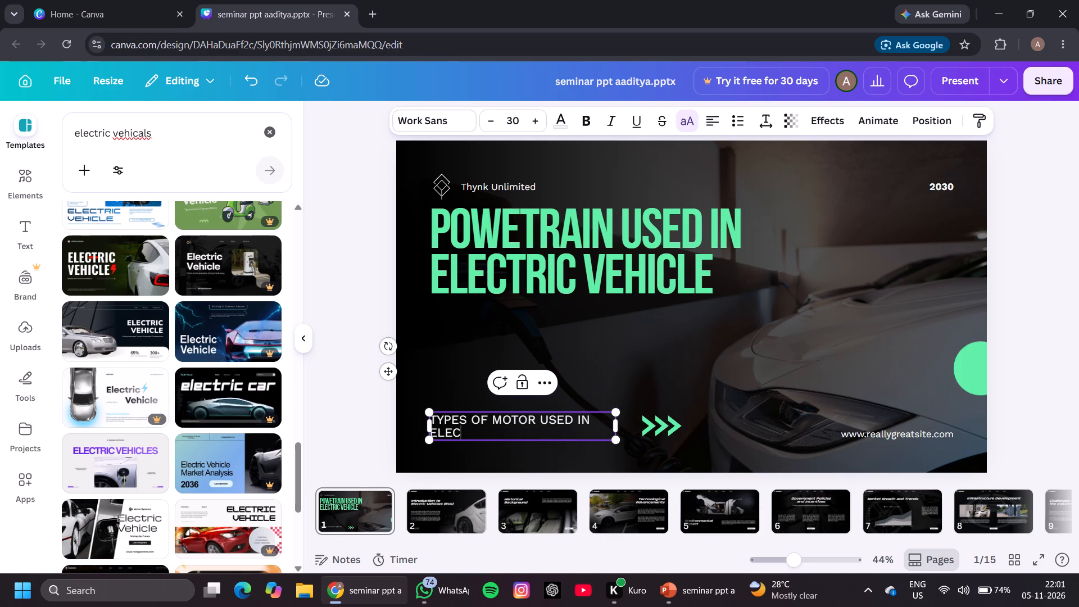
text(tric)
key(space)
text(vehical)
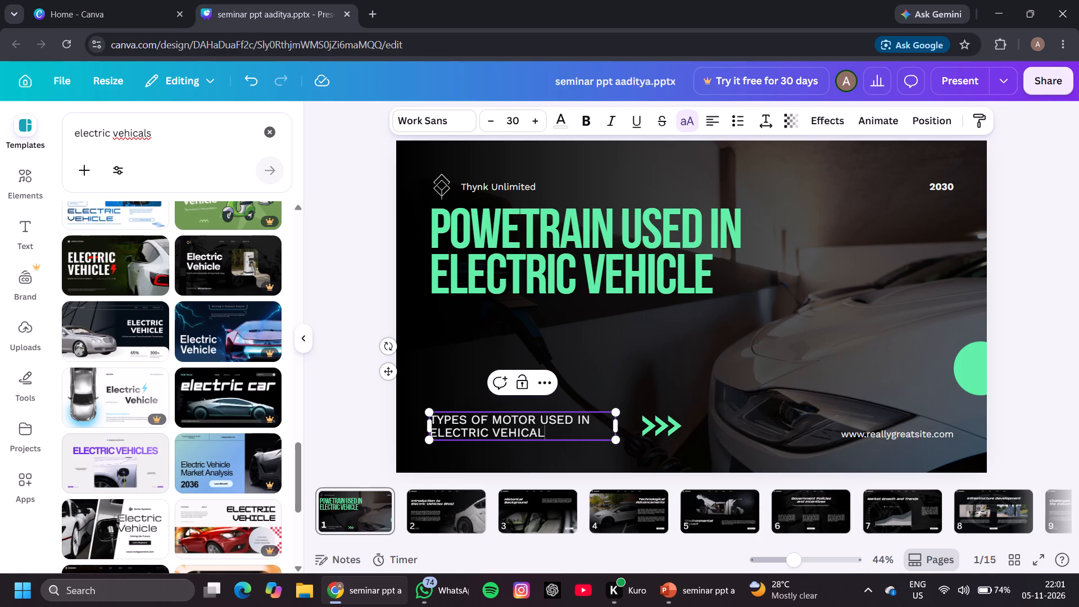
key(BackSpace)
key(BackSpace)
text(le)
Move the motor-types tagline on slide 1 up to sit just below the green title.
click(554, 412)
drag(543, 431, 537, 407)
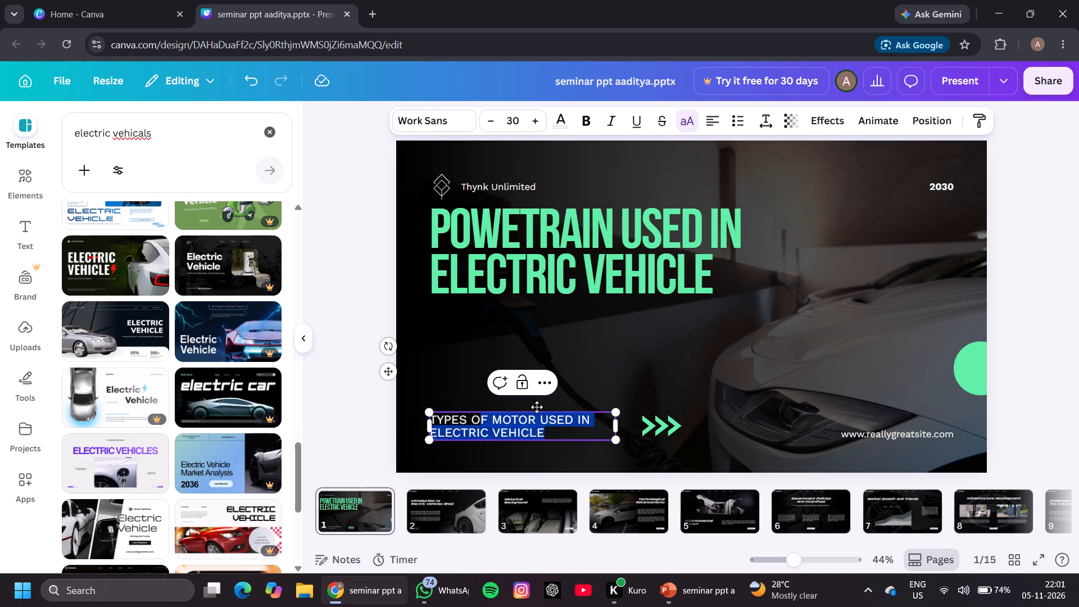
drag(537, 407, 536, 409)
drag(536, 409, 539, 319)
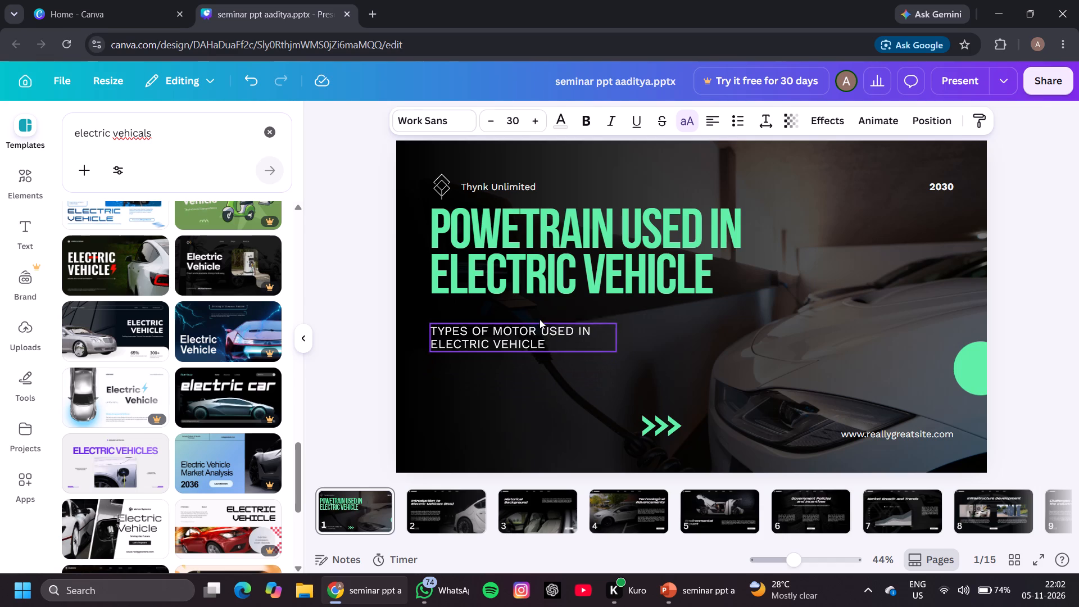
drag(539, 319, 549, 302)
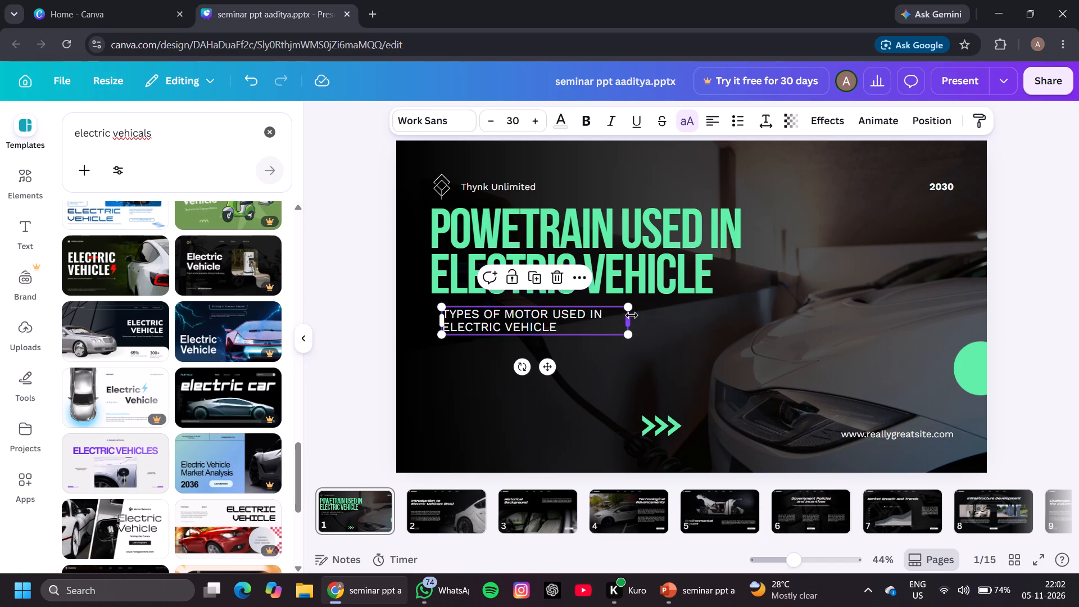
Widen the tagline's text box so it fits on one line, and shift it toward the title's left edge.
drag(632, 315, 723, 291)
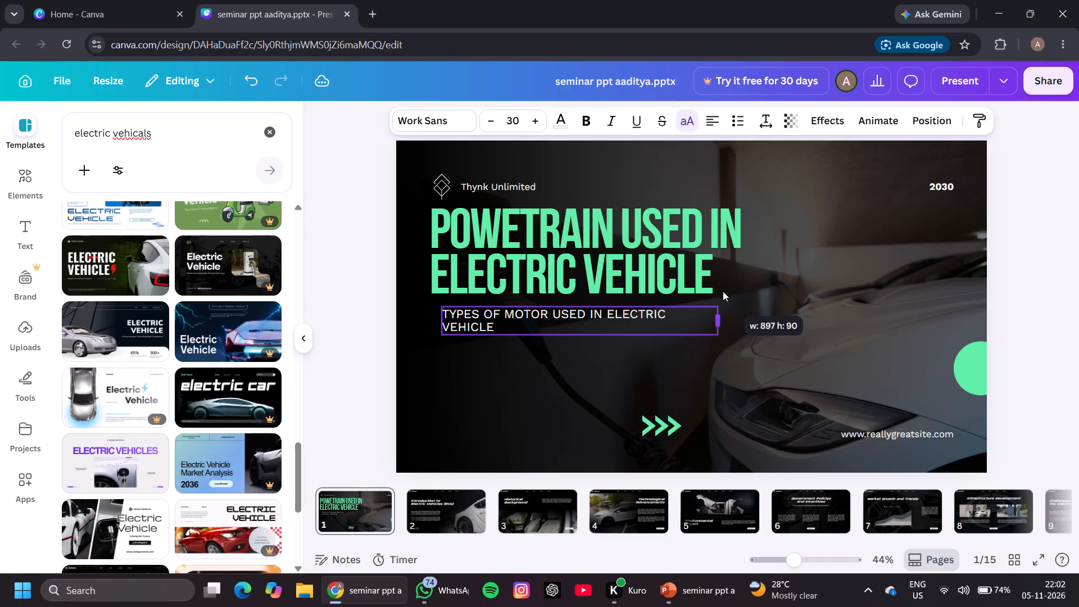
drag(723, 291, 737, 286)
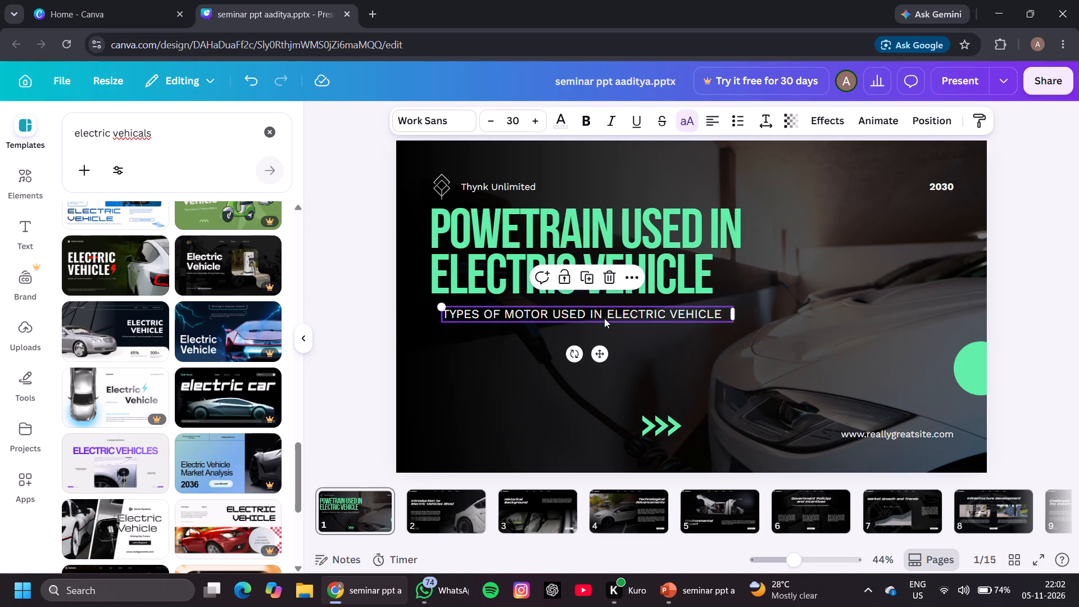
drag(603, 318, 589, 311)
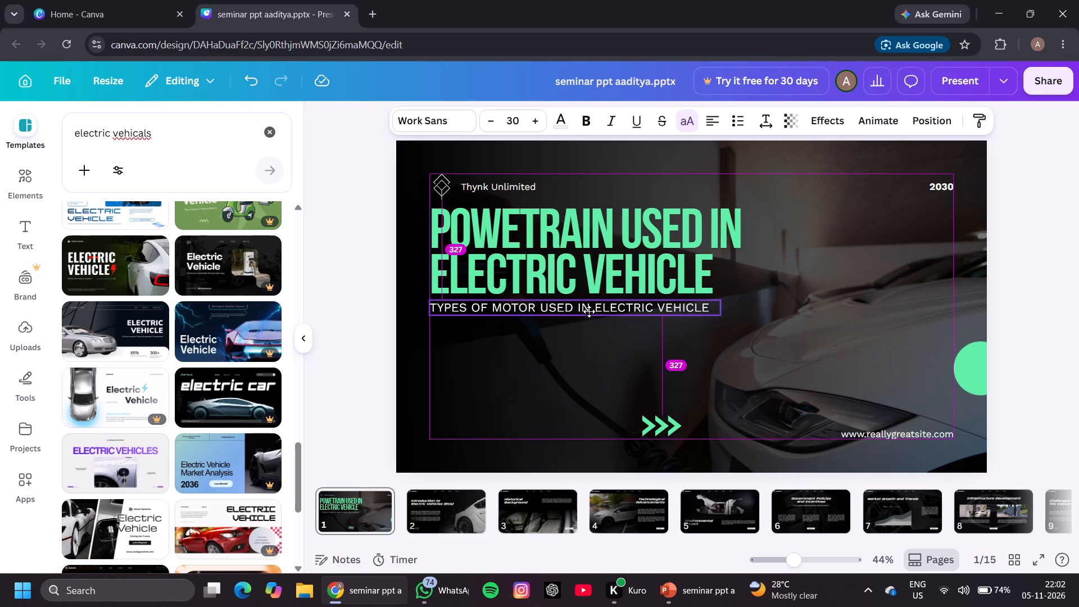
Nudge the motor-types tagline on slide 1 slightly down to leave a small gap below the green title.
drag(589, 311, 589, 314)
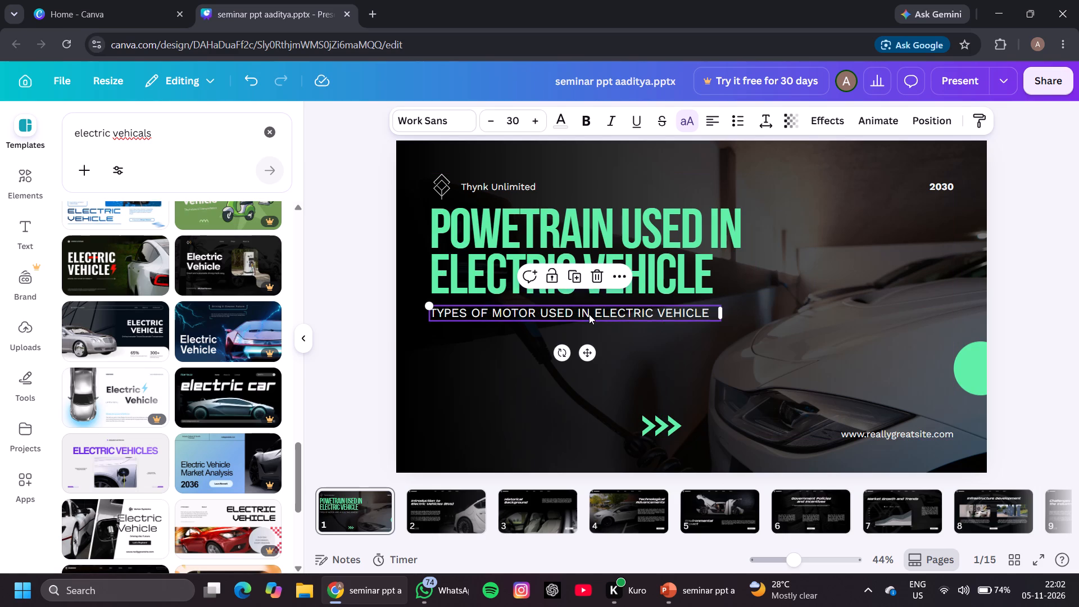
click(498, 393)
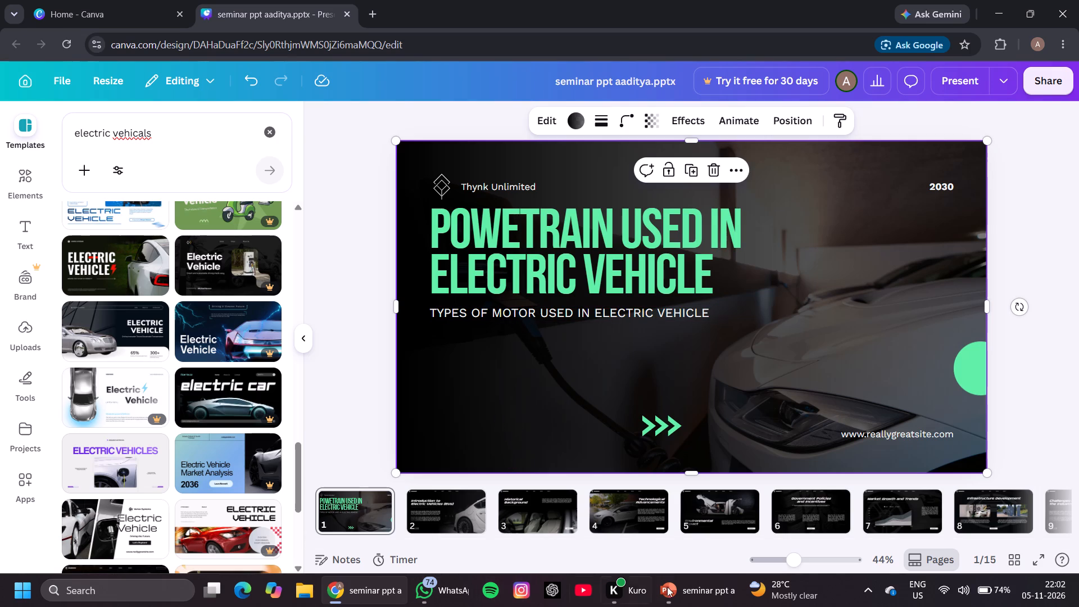
Check the subtitle in the PowerPoint source deck, and back in Canva change "MOTOR" to "MOTORS" in slide 1's tagline.
click(697, 595)
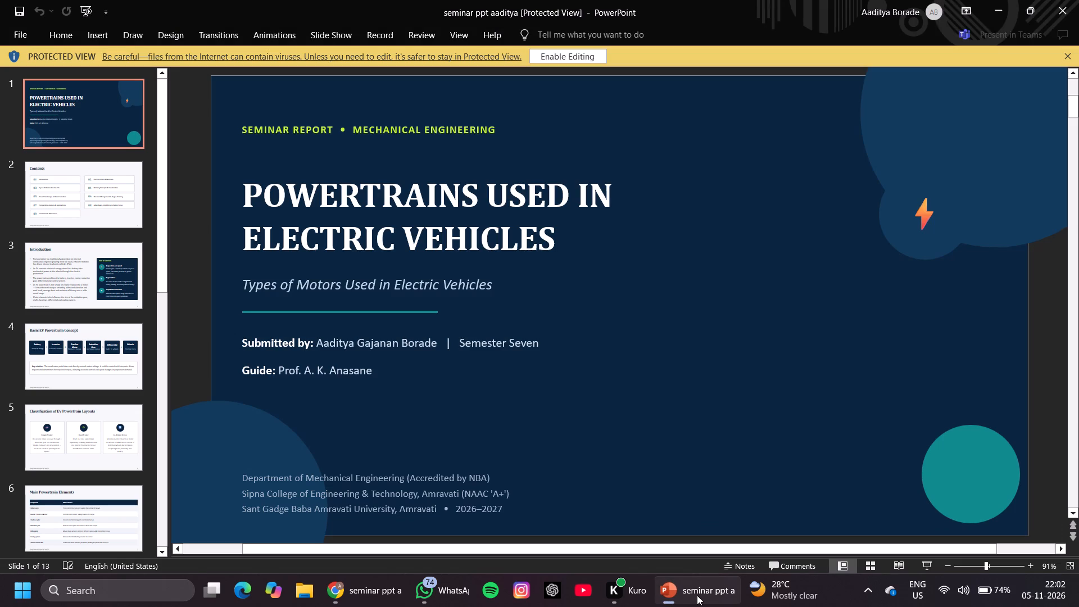
click(392, 586)
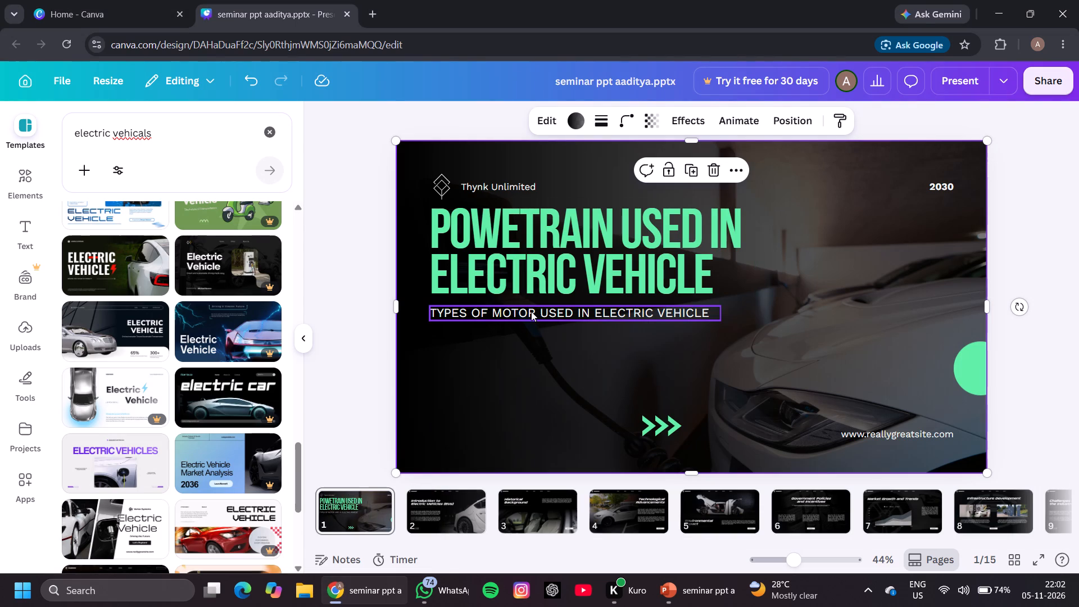
click(531, 312)
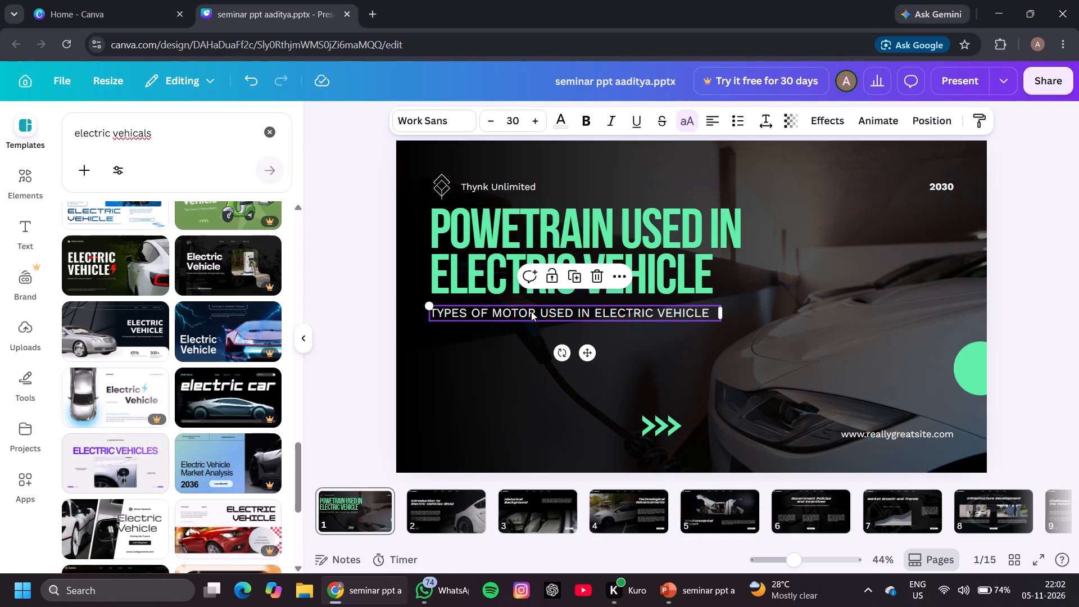
click(531, 311)
key(Right)
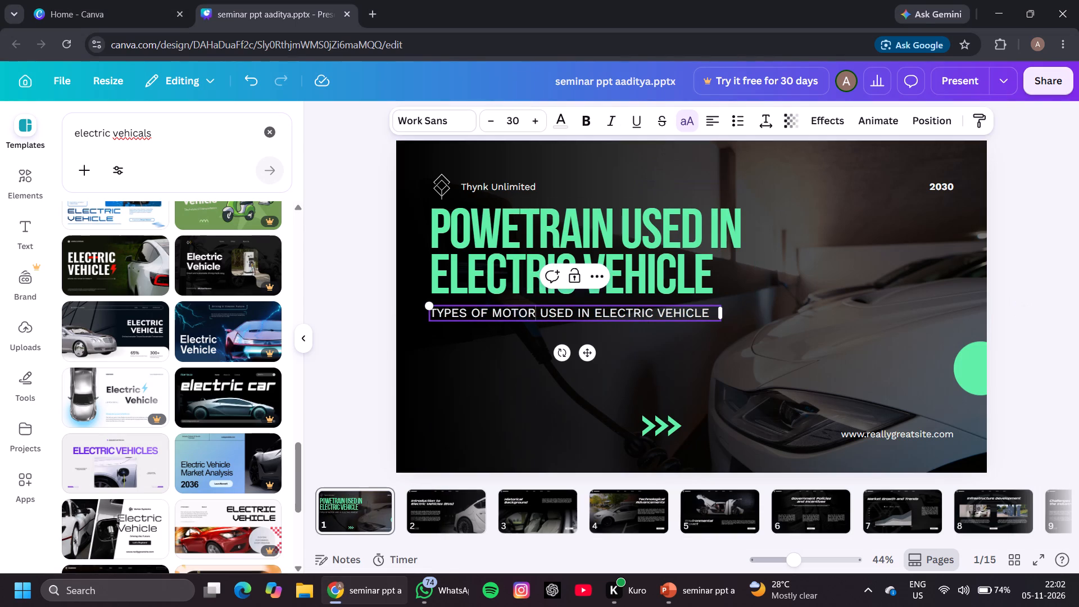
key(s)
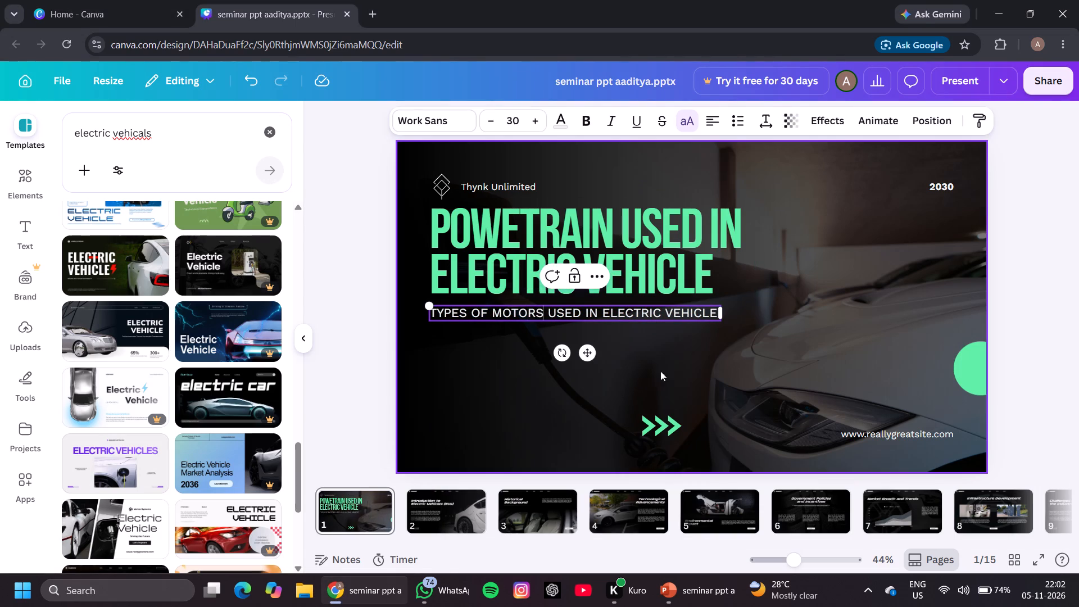
click(673, 346)
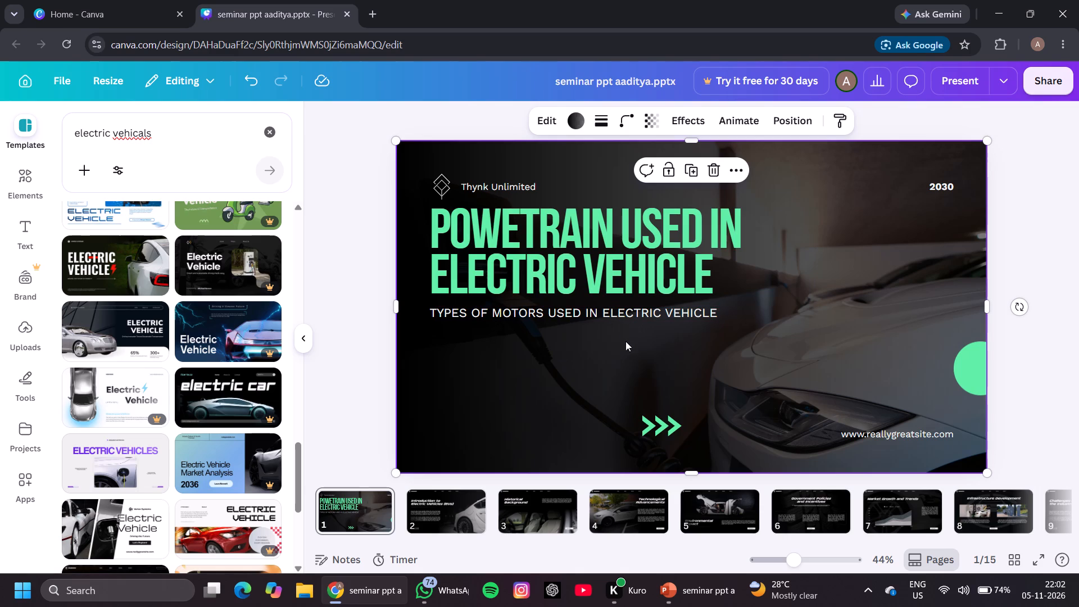
Check the header line in the PowerPoint source, and back in Canva replace "Thynk Unlimited" on slide 1 with text starting "SEMINAR".
click(527, 183)
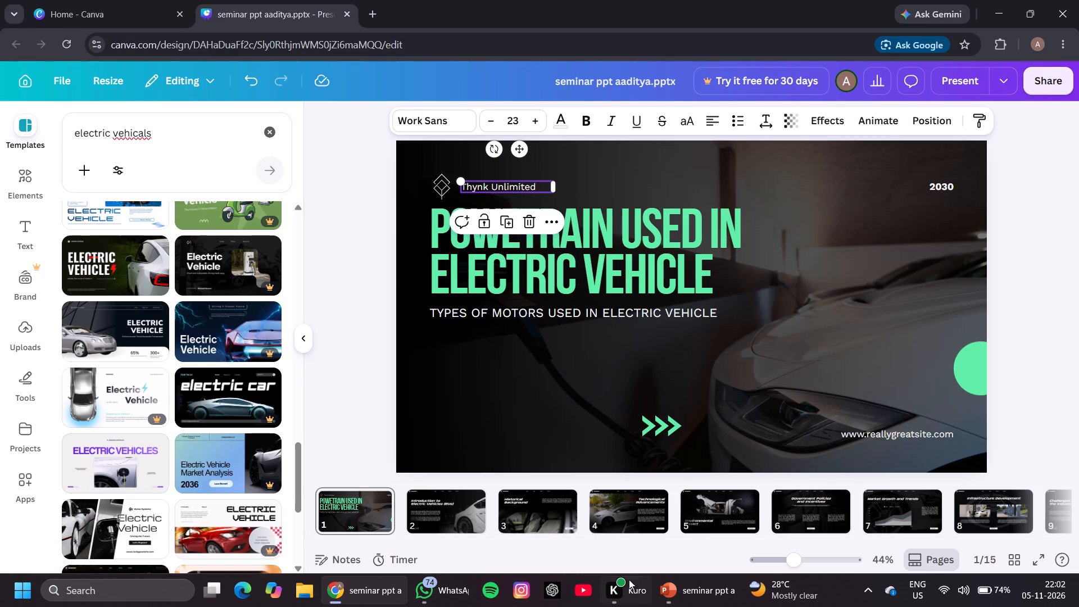
click(658, 599)
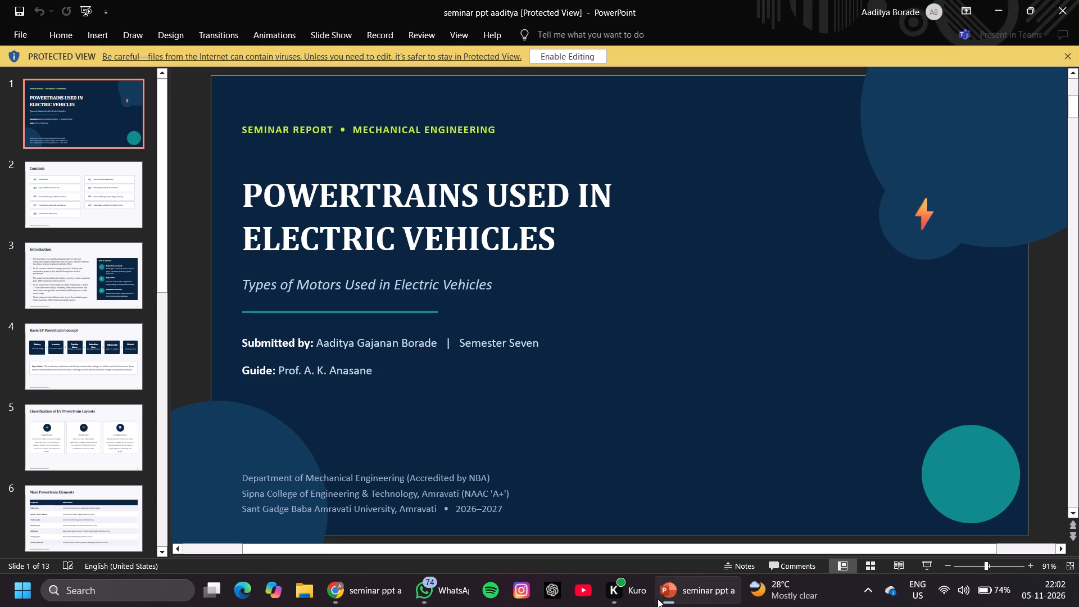
click(401, 593)
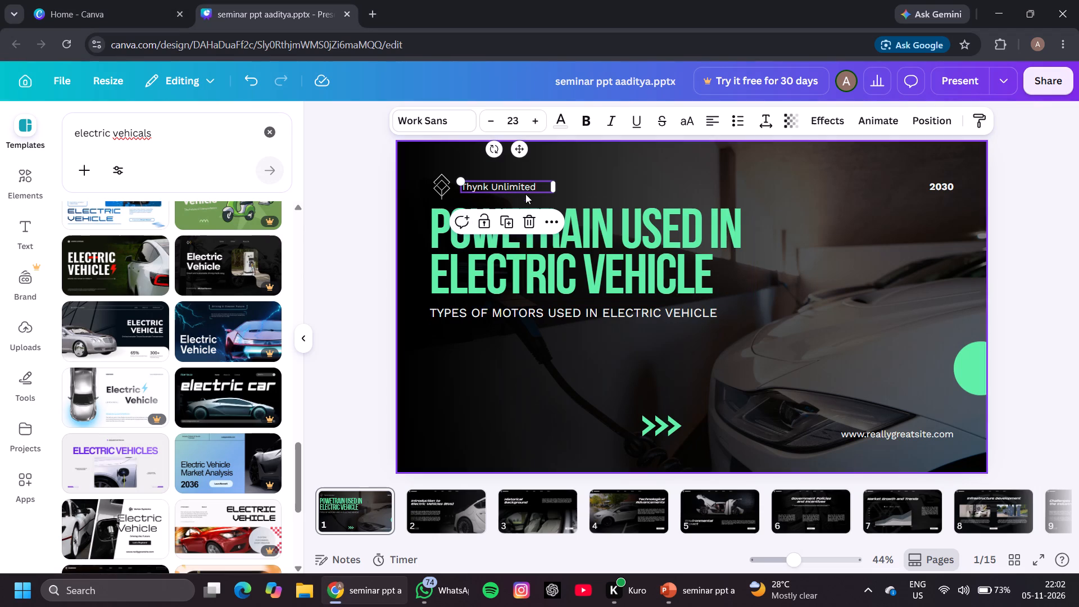
click(532, 184)
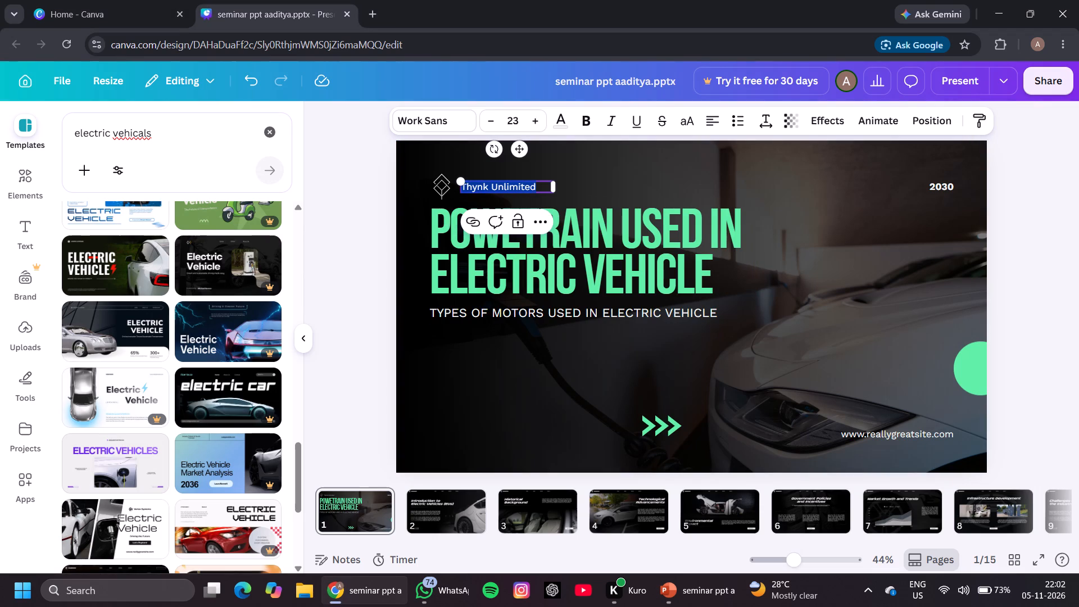
key(BackSpace)
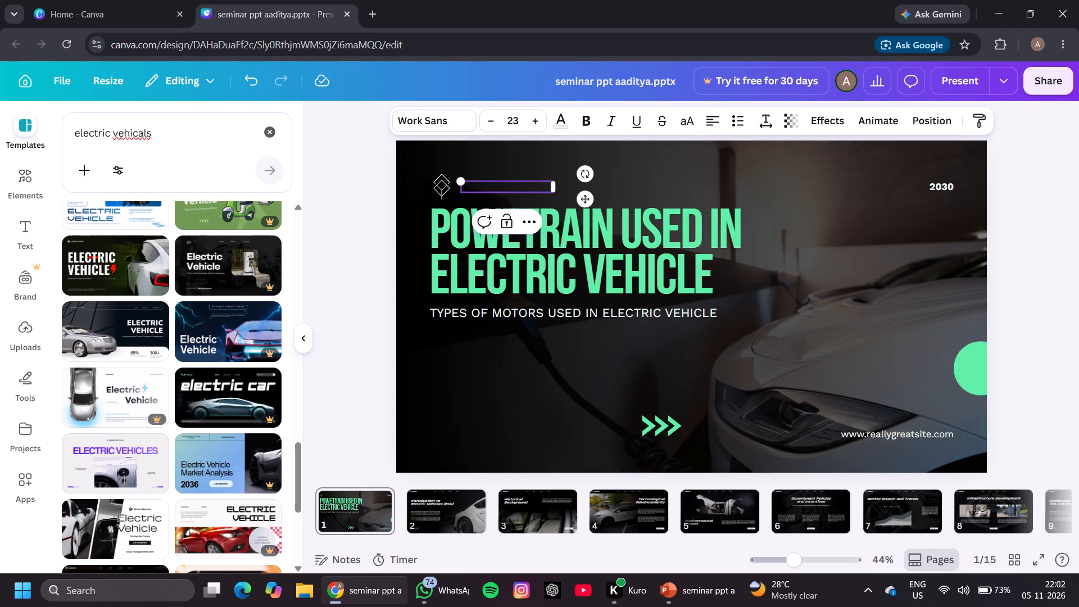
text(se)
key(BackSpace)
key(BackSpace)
Enter "SEMINAR REPORT" in the emptied company name text beside the logo on slide 1.
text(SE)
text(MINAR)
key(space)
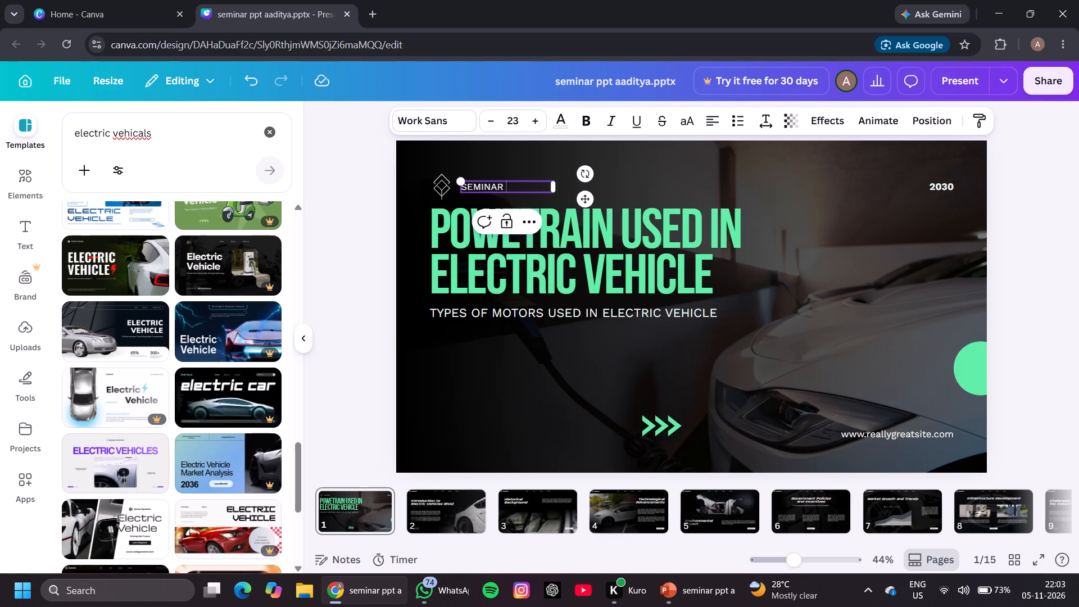
text(RE)
text(POR)
key(t)
Move the diamond logo into the upper-left corner of slide 1.
drag(438, 190, 420, 166)
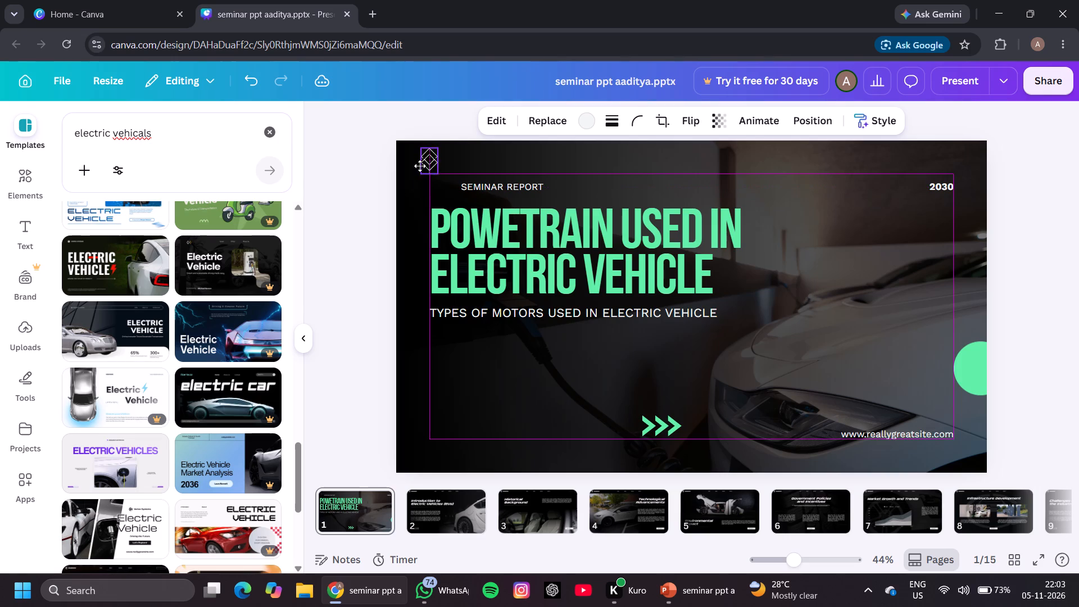
drag(420, 166, 407, 164)
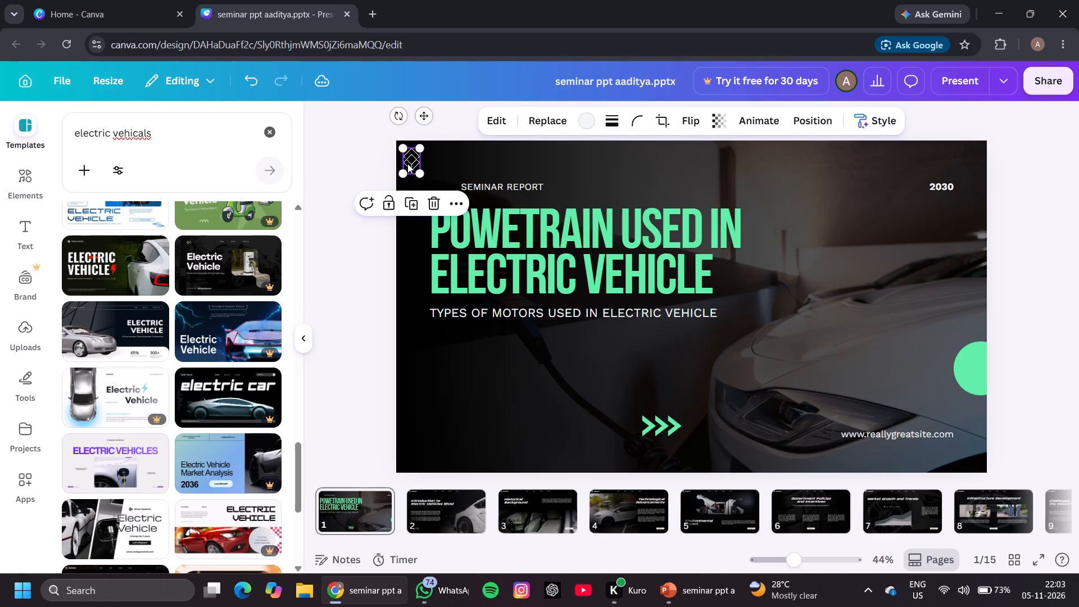
Move the "SEMINAR REPORT" text up beside the logo, aligned with the tagline's left edge.
drag(483, 187, 449, 168)
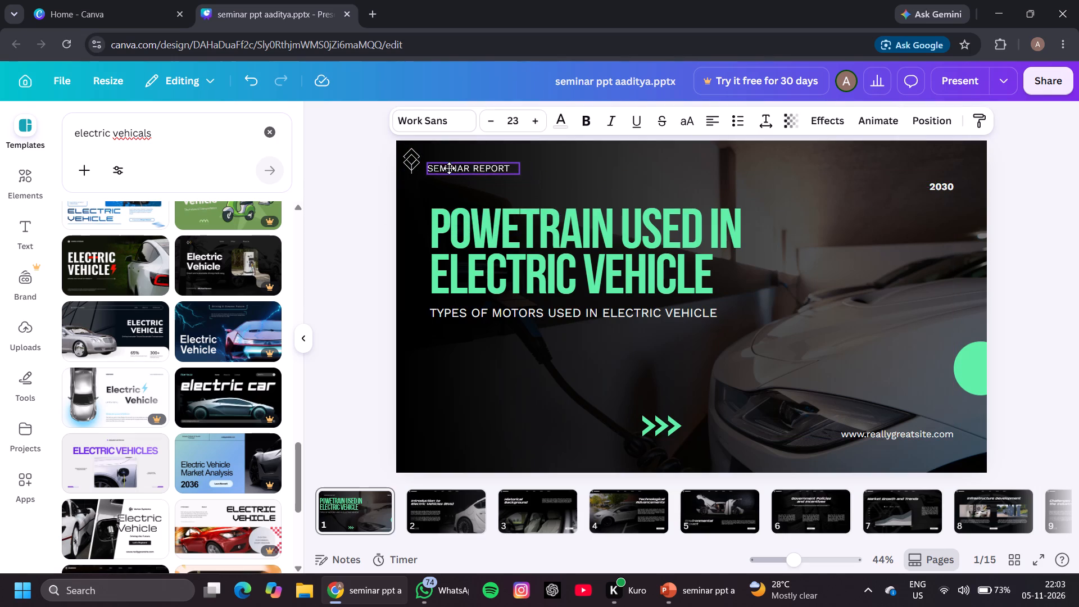
drag(449, 168, 447, 162)
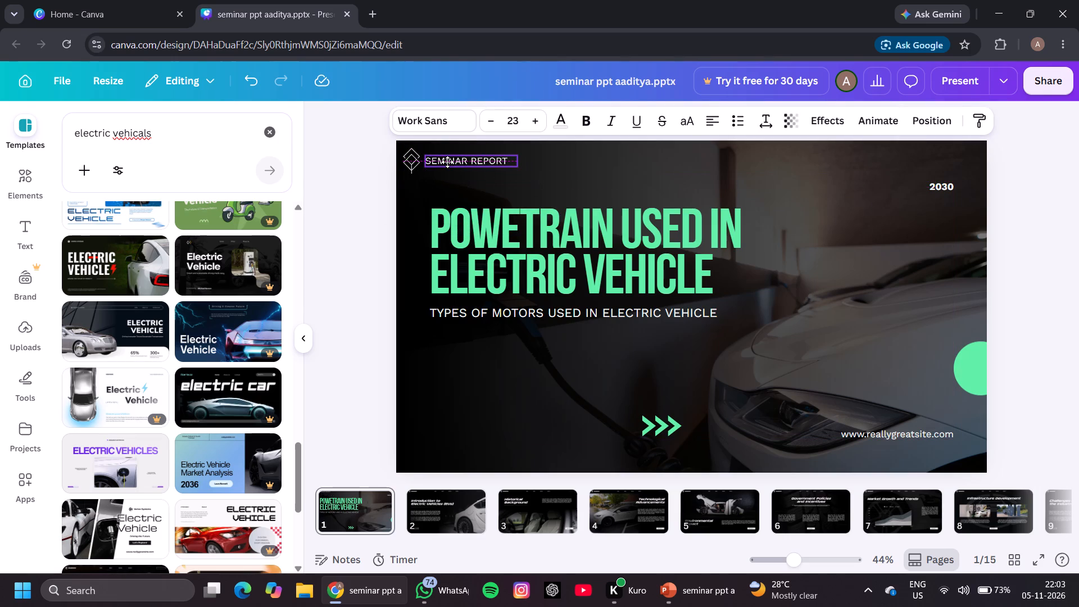
drag(447, 162, 447, 175)
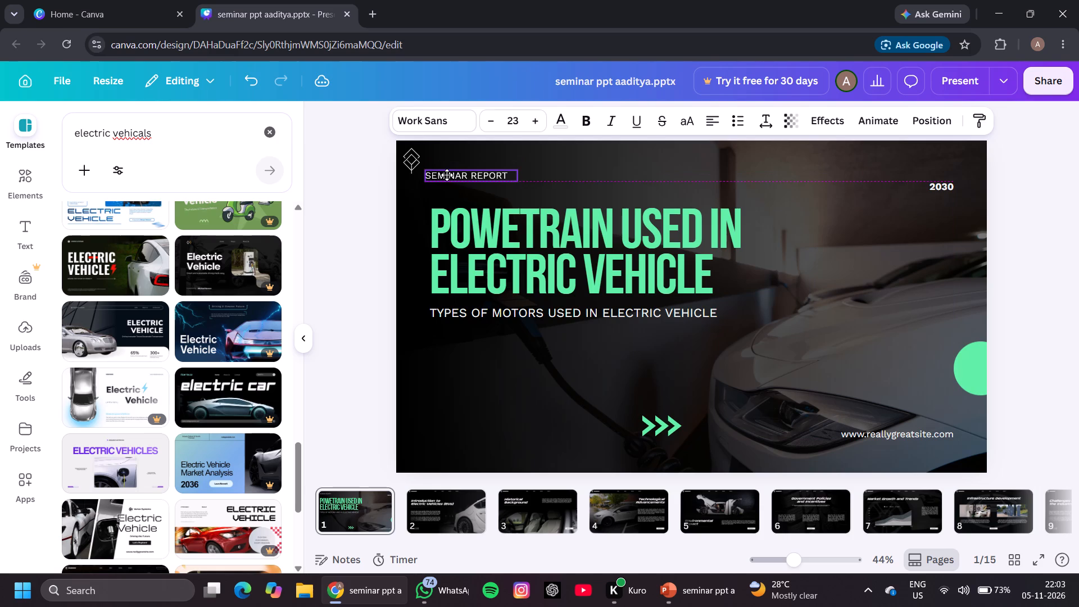
drag(447, 175, 450, 173)
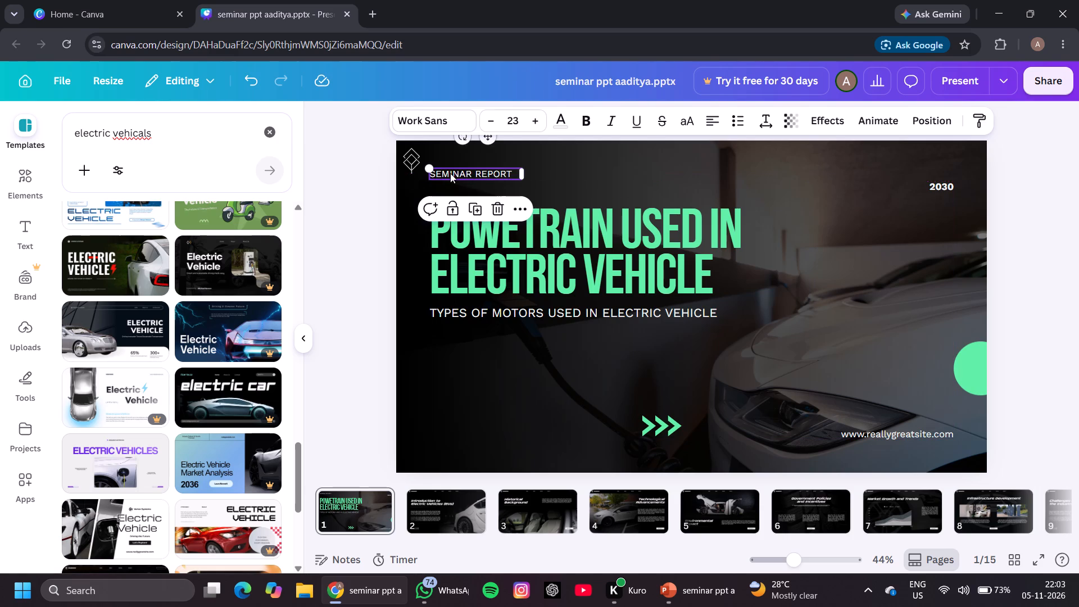
Move the green title up beneath the "SEMINAR REPORT" text on slide 1, keeping their left edges aligned.
drag(522, 226, 515, 225)
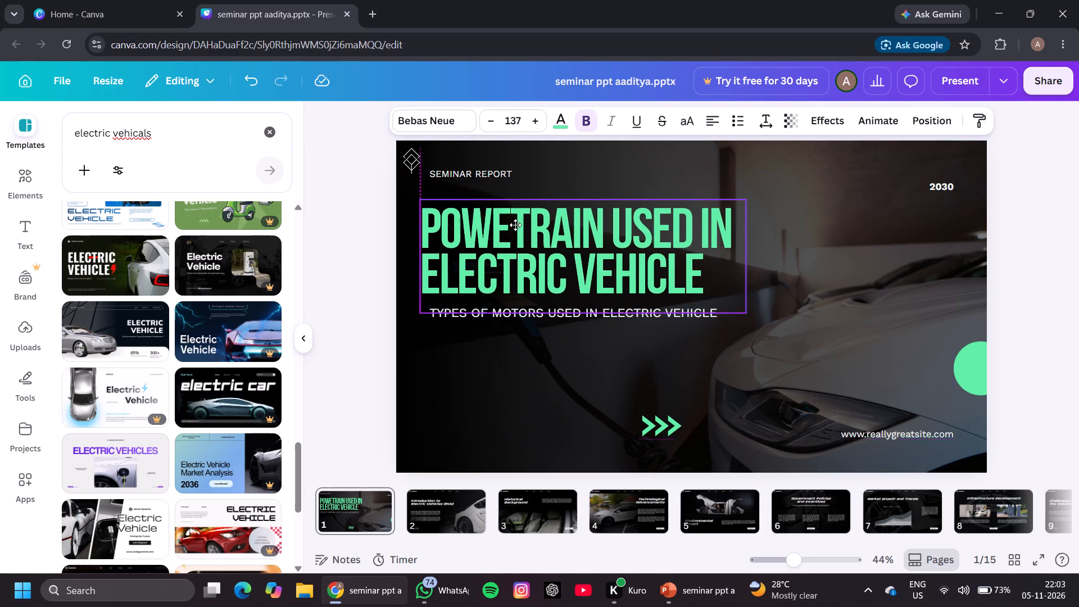
drag(515, 225, 516, 215)
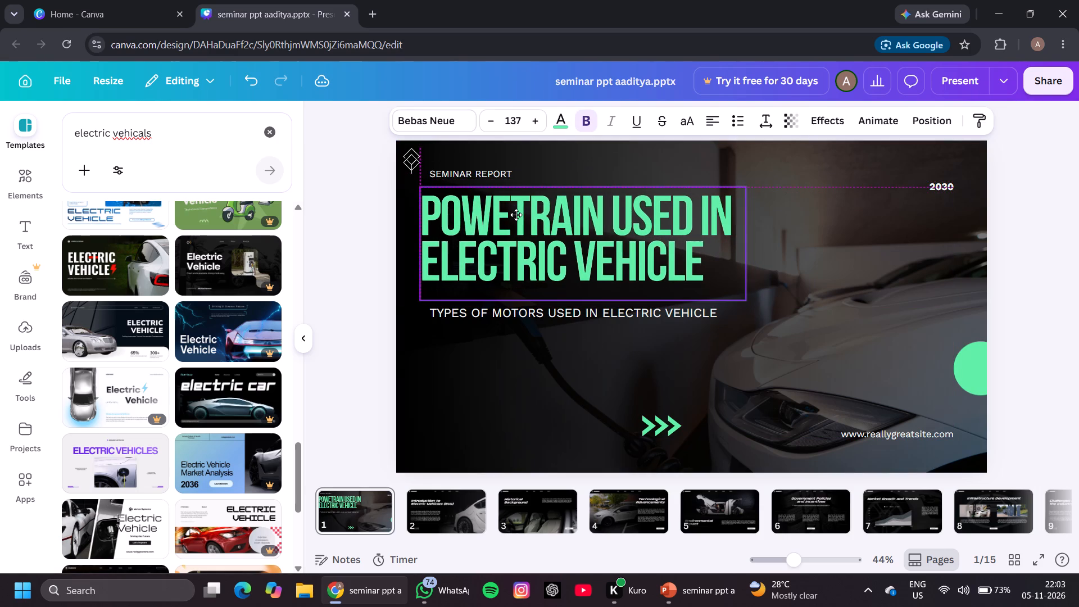
drag(516, 215, 516, 217)
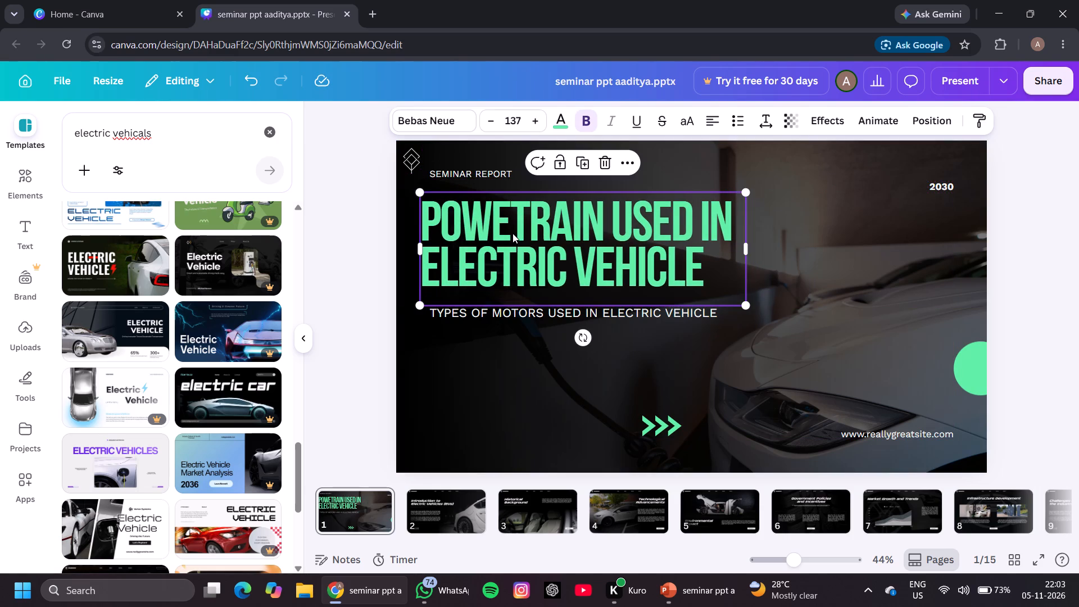
drag(513, 234, 513, 225)
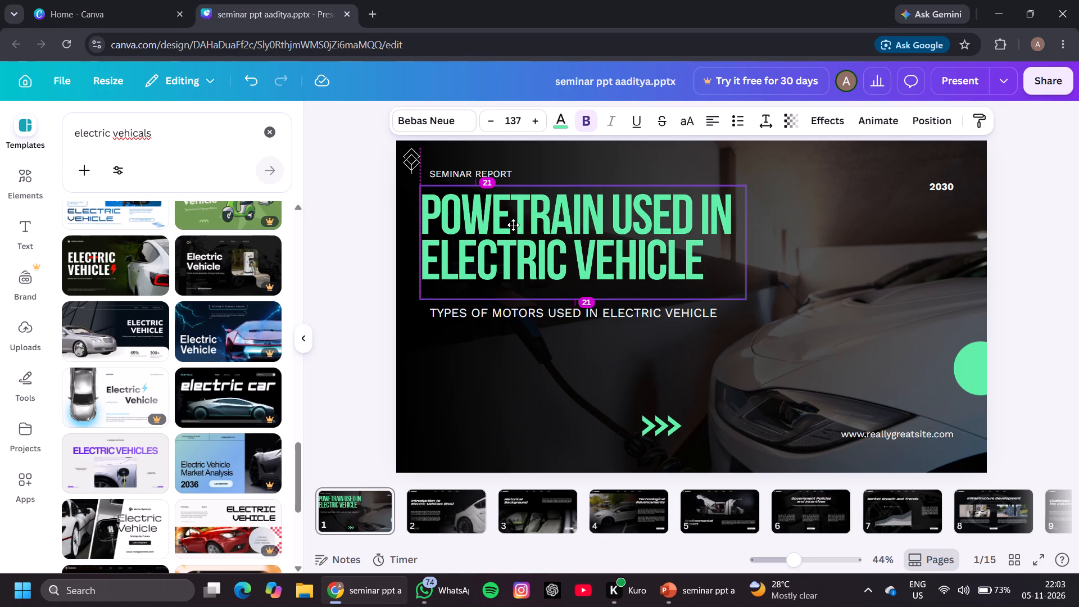
drag(513, 225, 519, 225)
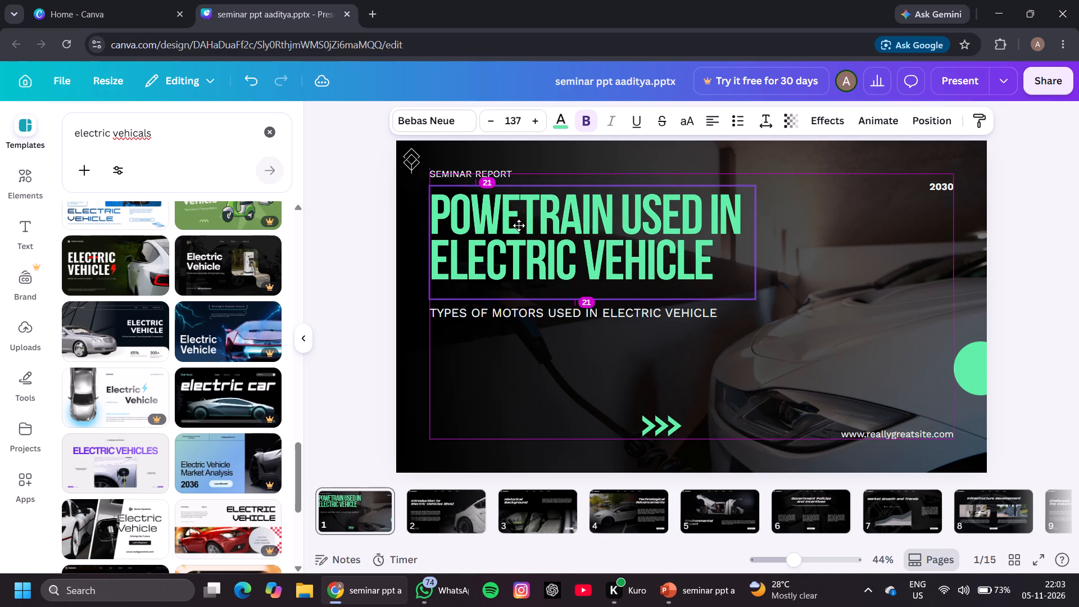
drag(519, 225, 518, 228)
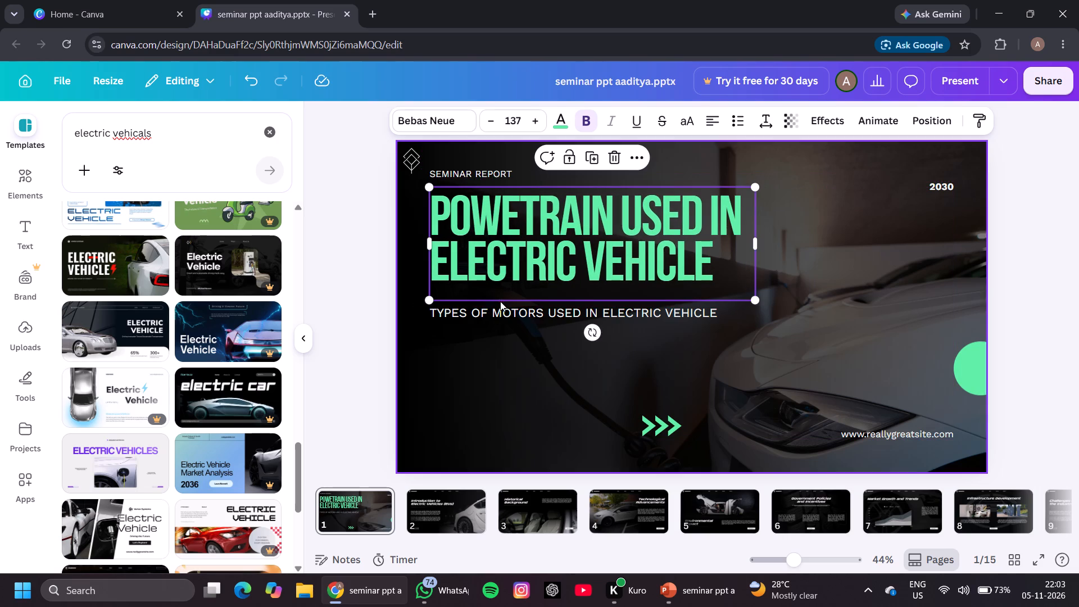
Move the tagline up to sit just below the title, aligned with the title's left edge.
drag(502, 311, 502, 299)
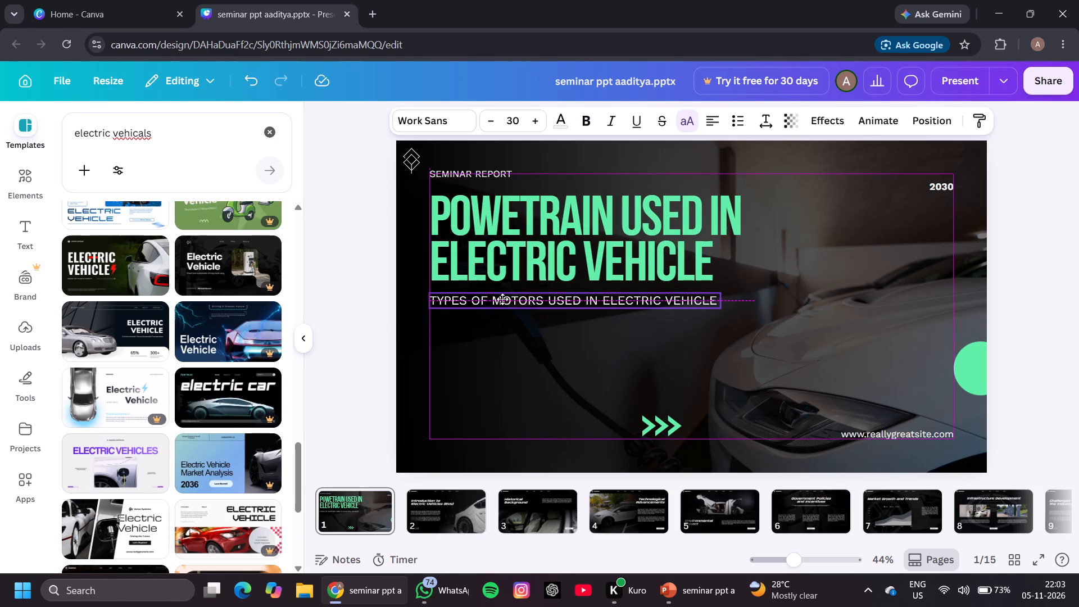
drag(502, 299, 500, 300)
click(488, 379)
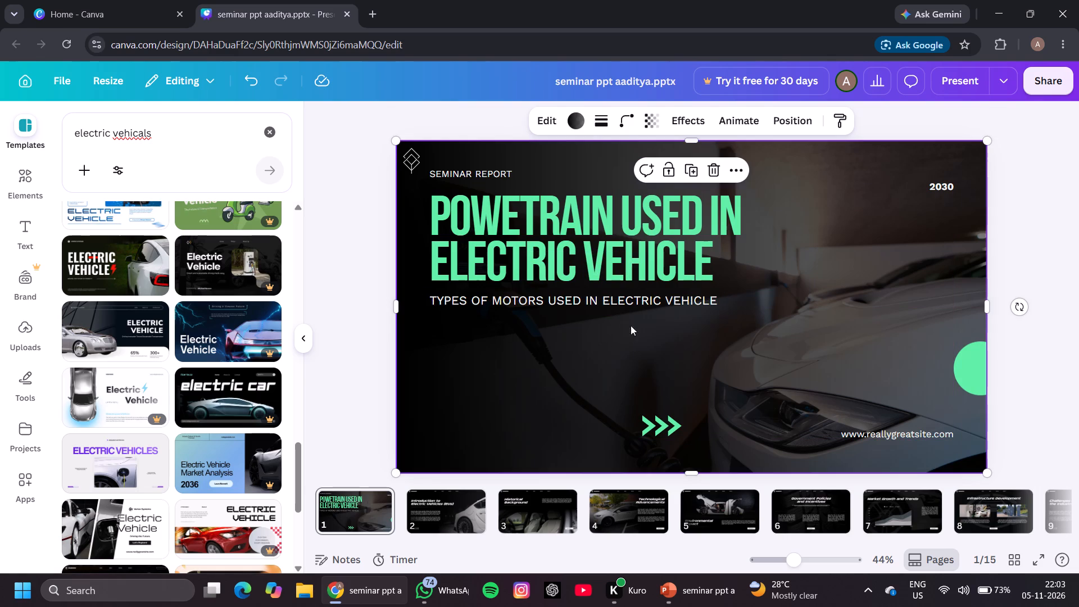
Enlarge the tagline's text box proportionally to a font size of about 31.8.
click(702, 303)
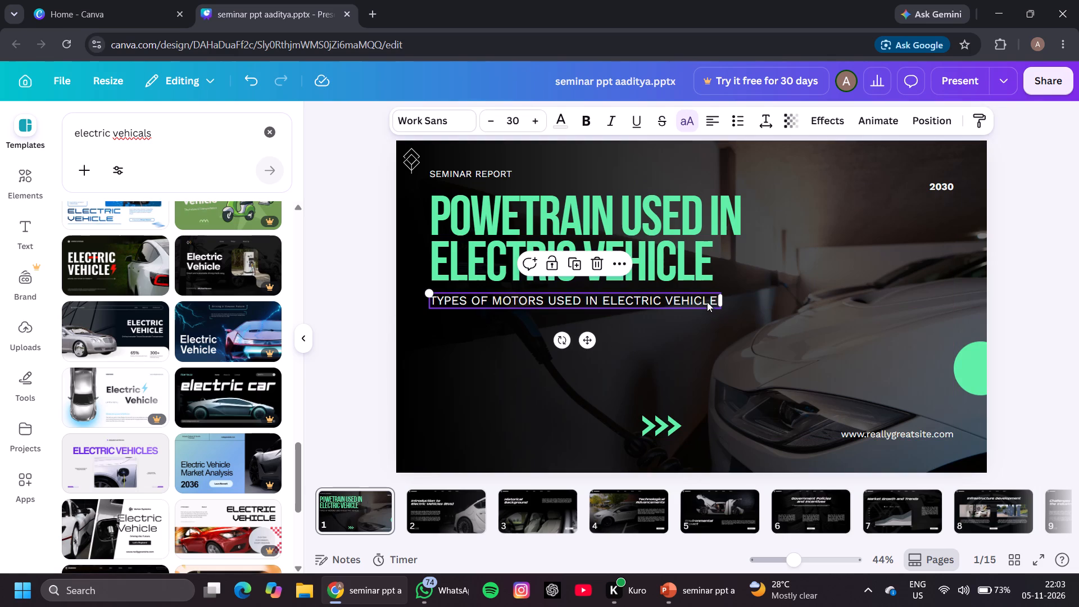
click(720, 299)
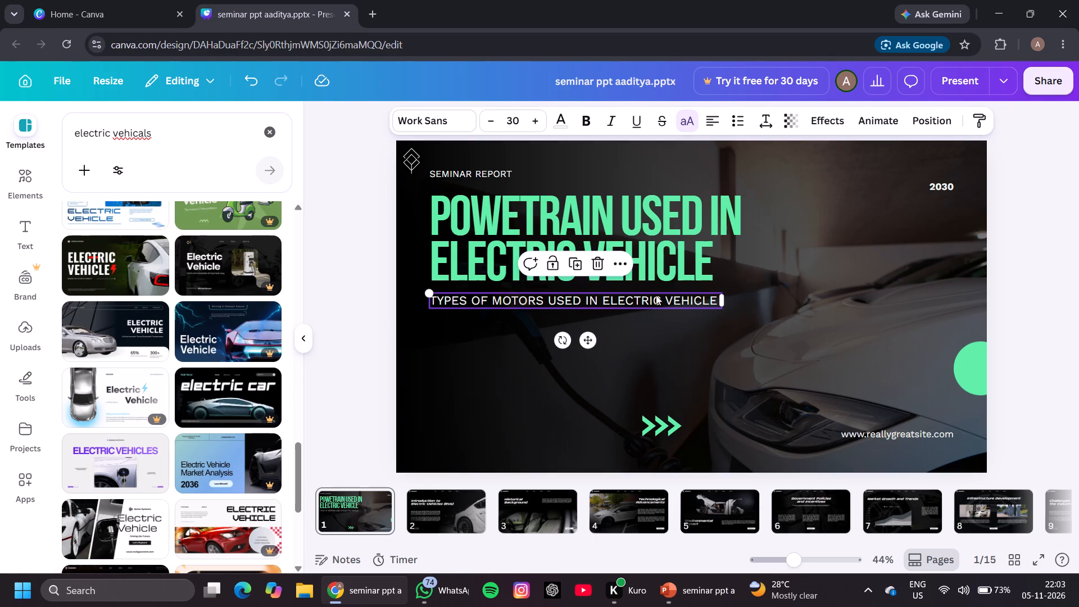
click(572, 304)
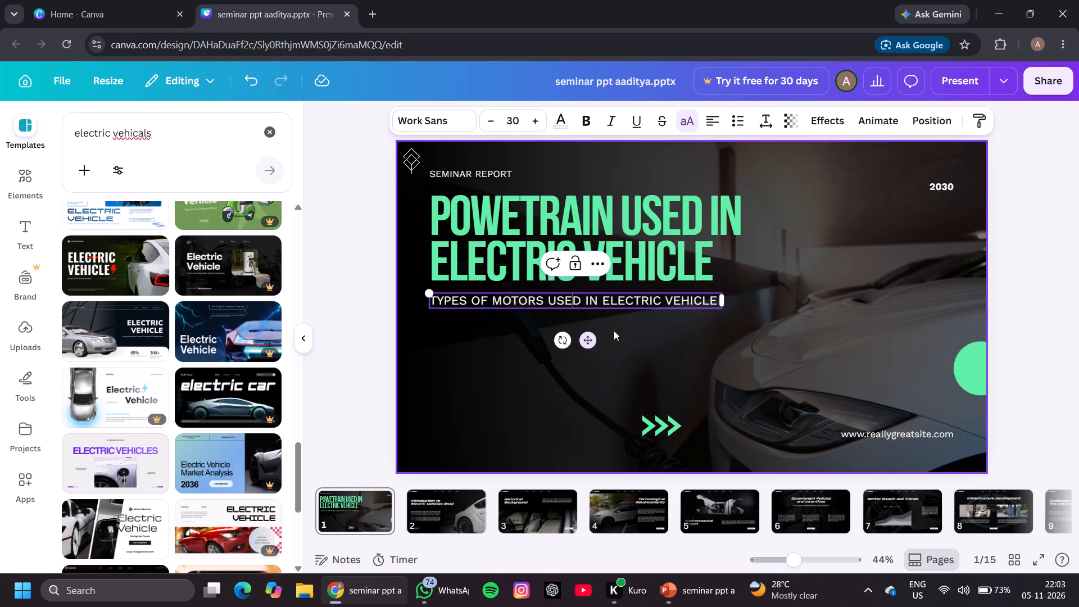
drag(427, 292, 419, 279)
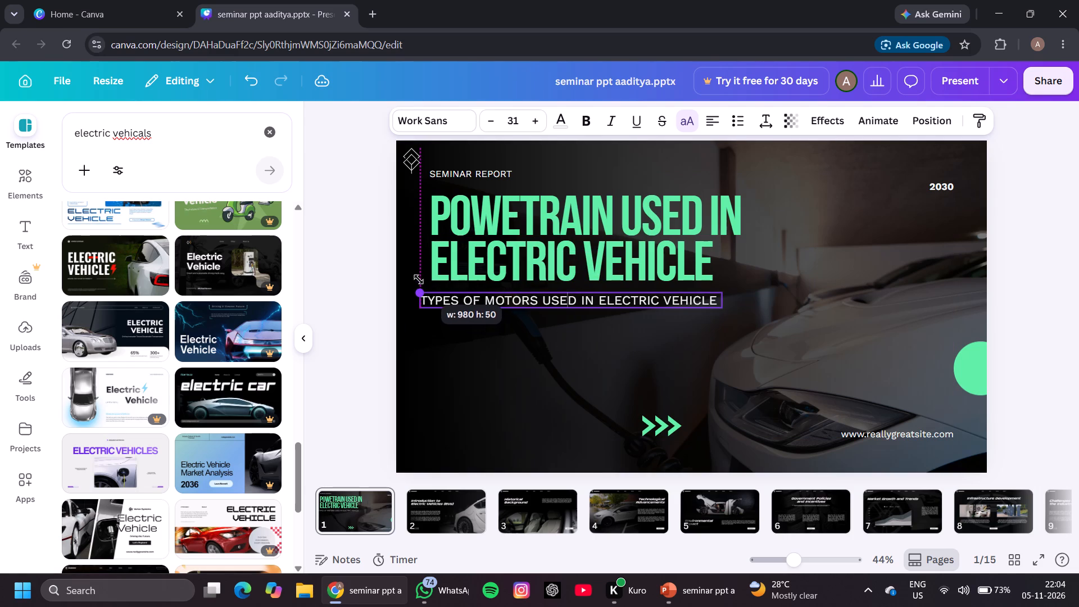
drag(419, 279, 410, 283)
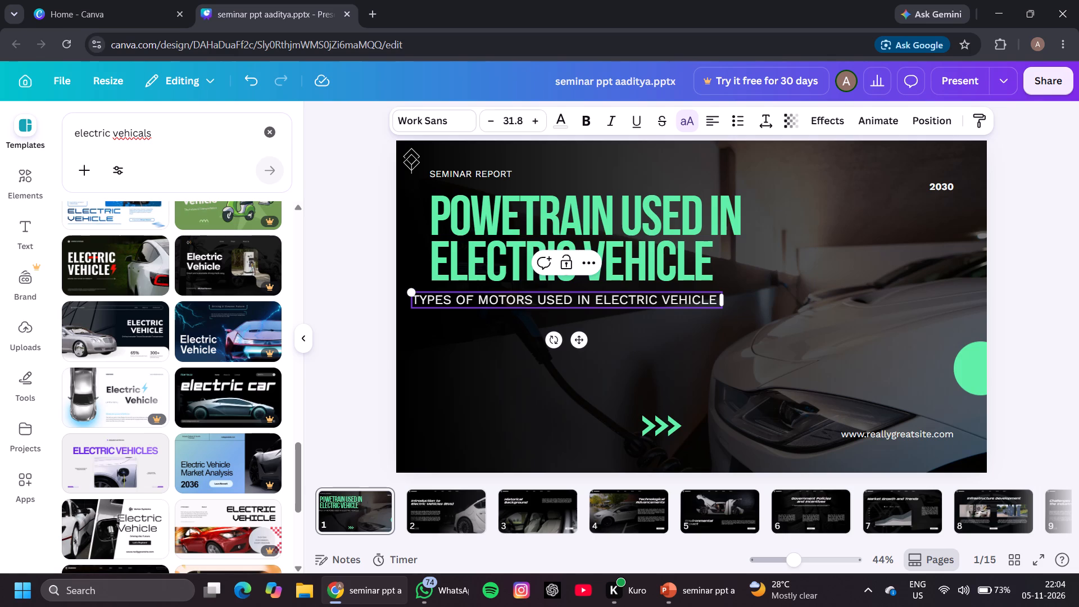
Shift the enlarged tagline across so its left edge lines up with the title, close beneath it.
drag(525, 307, 531, 307)
click(503, 327)
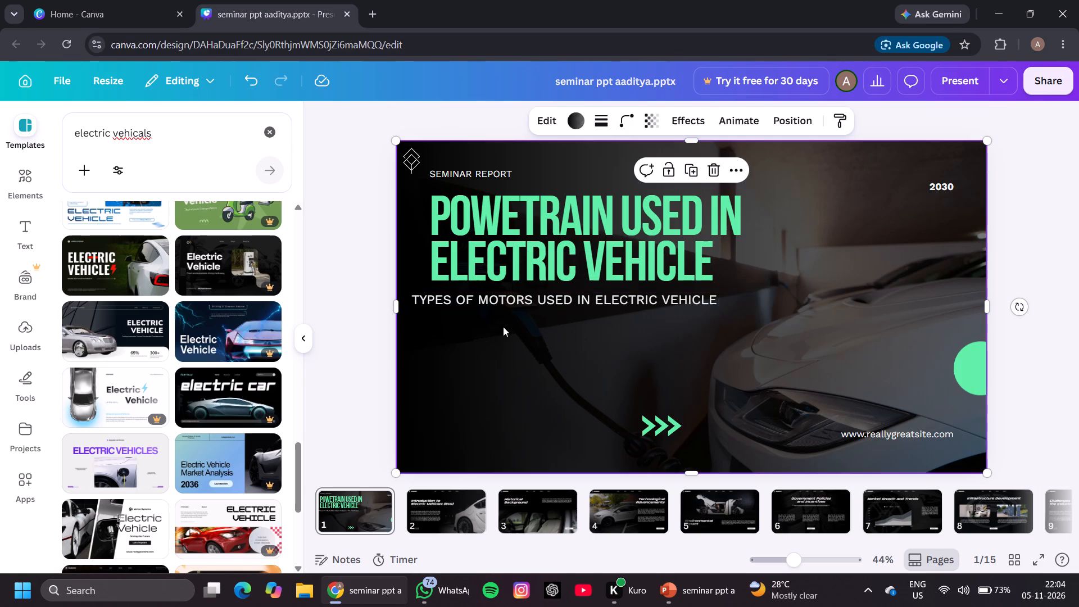
drag(515, 301, 527, 298)
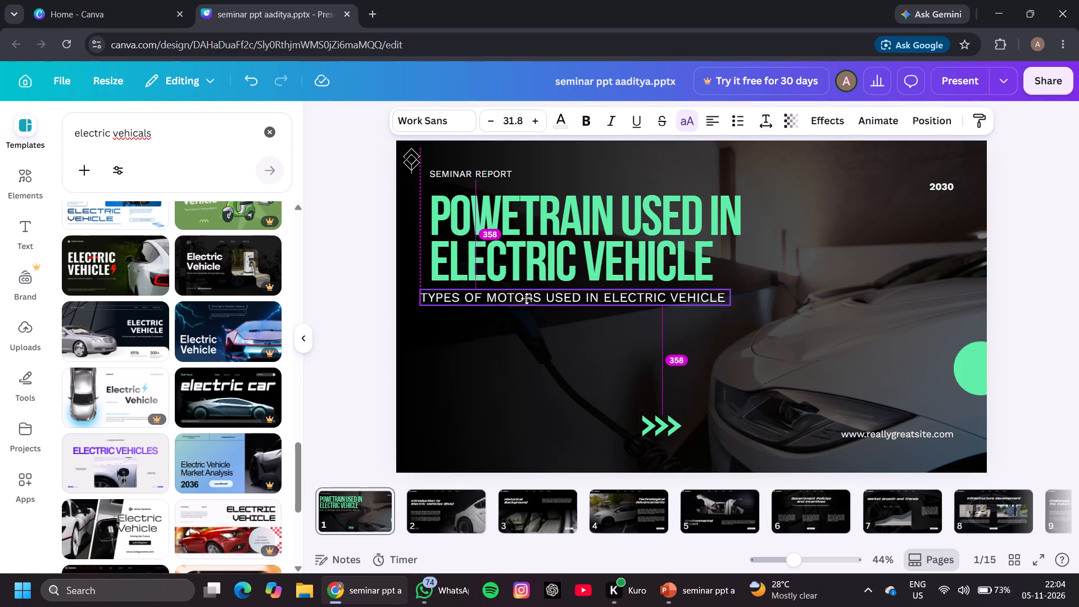
drag(527, 298, 534, 298)
click(488, 368)
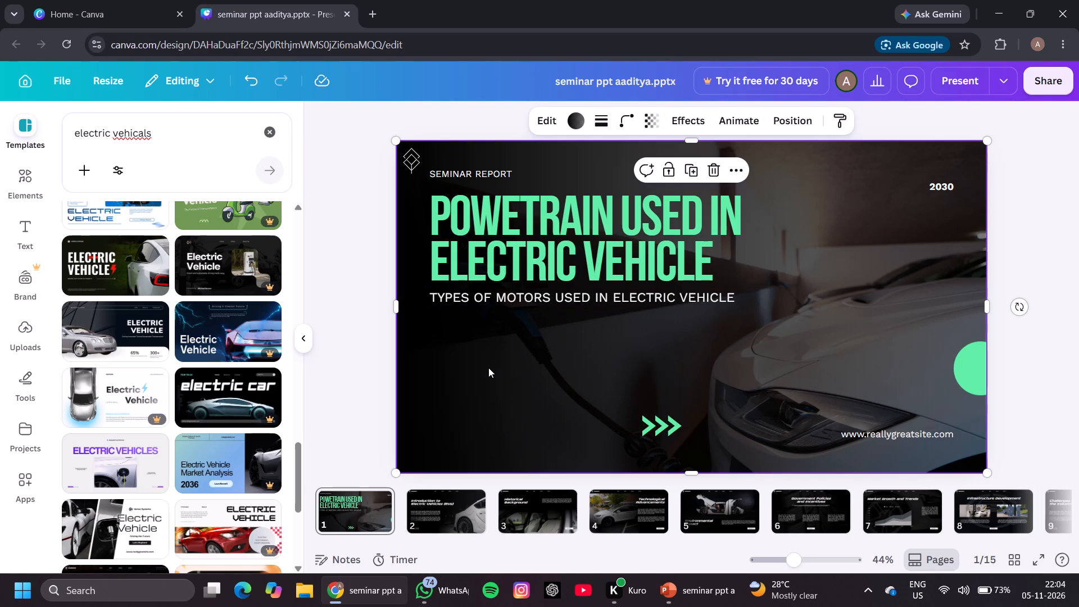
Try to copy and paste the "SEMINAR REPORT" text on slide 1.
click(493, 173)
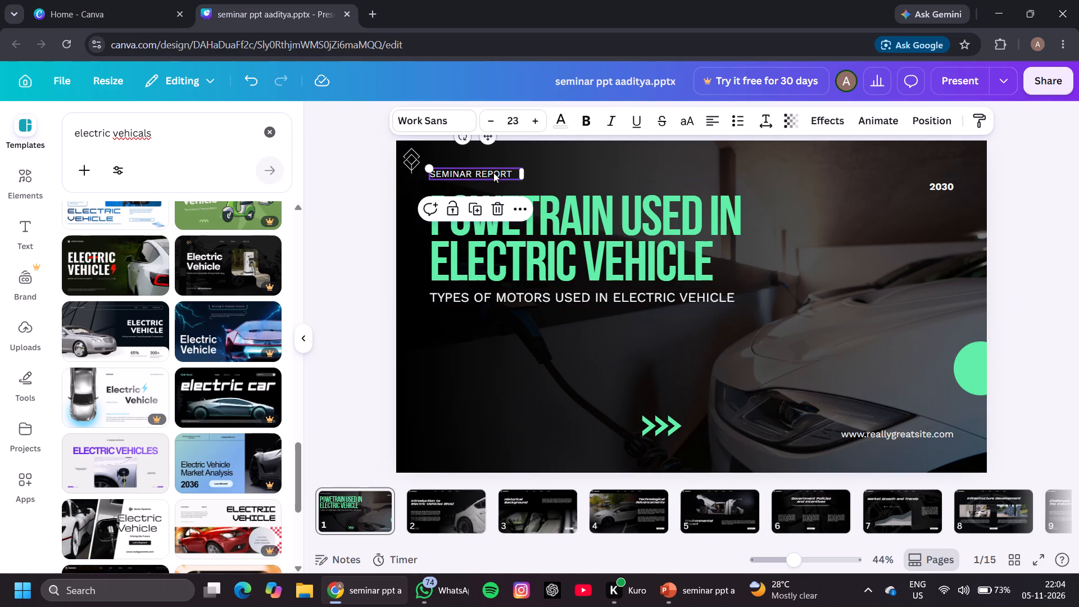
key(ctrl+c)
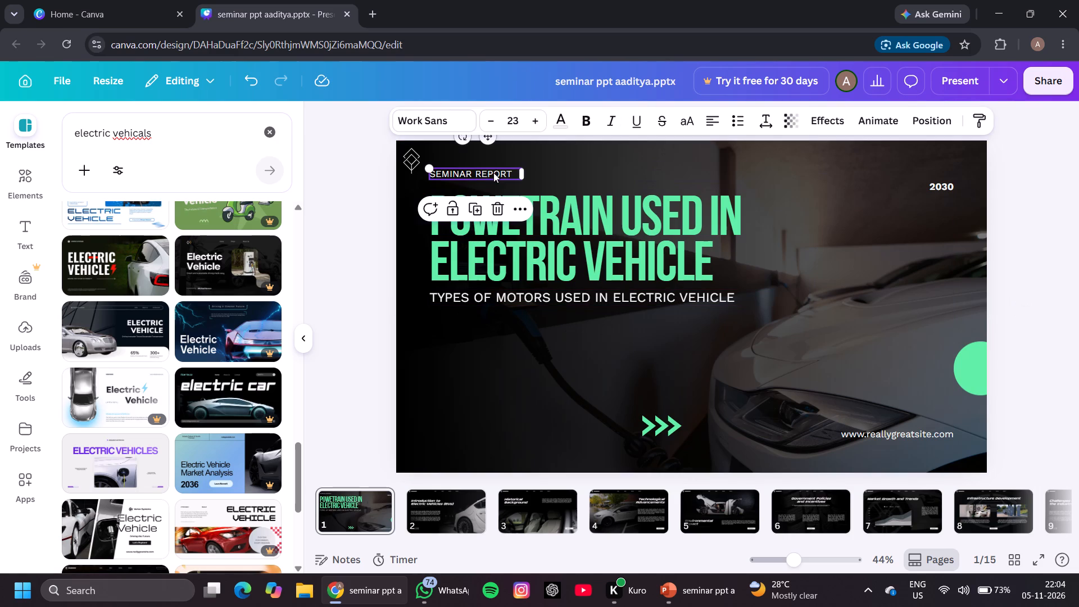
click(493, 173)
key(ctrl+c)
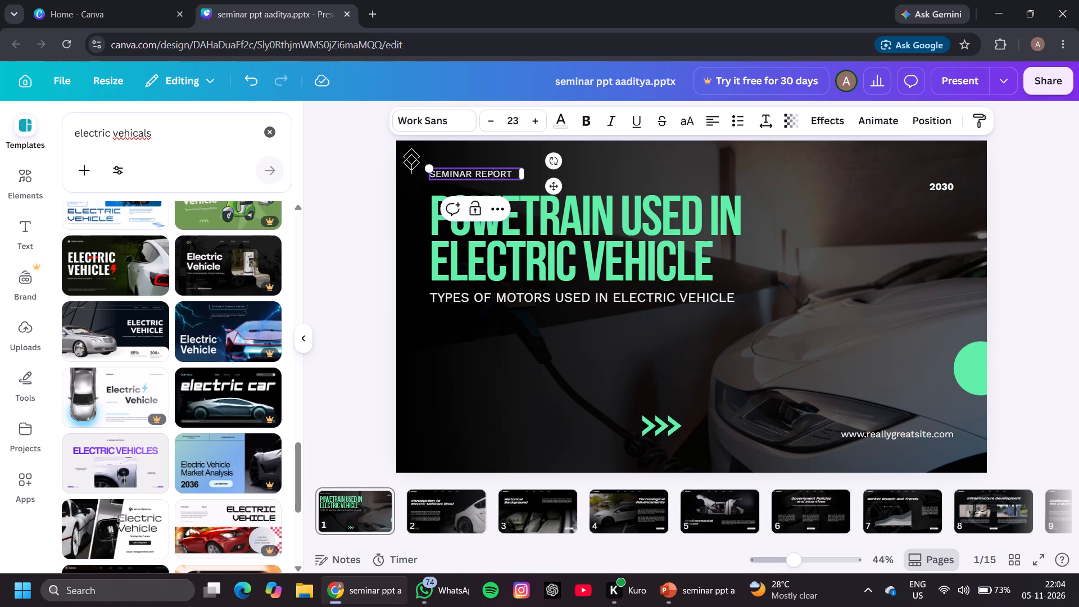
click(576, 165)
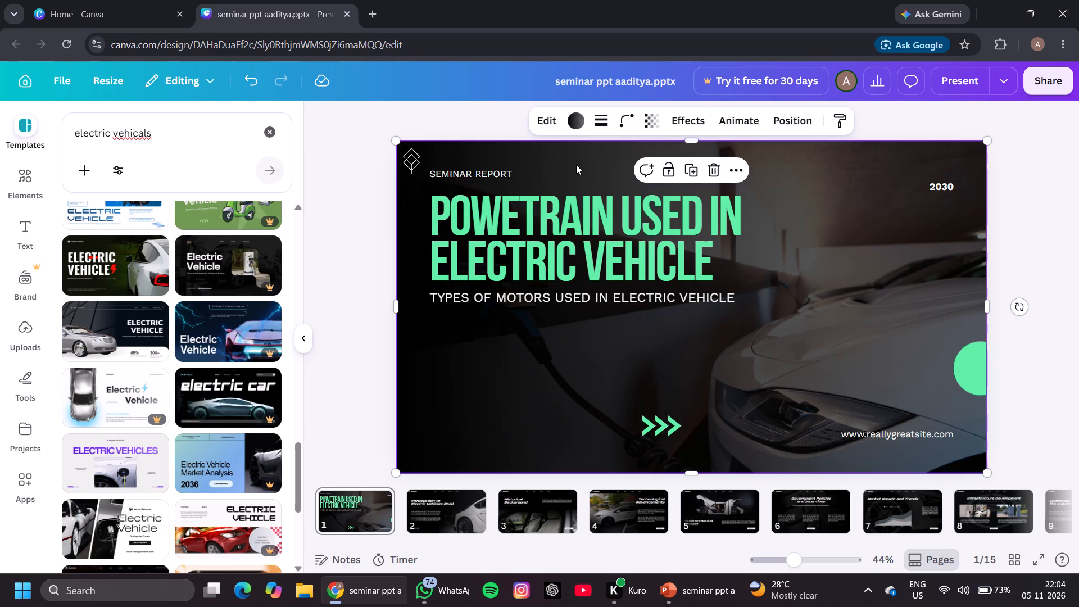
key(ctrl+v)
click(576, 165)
Duplicate the "SEMINAR REPORT" text and place the copy on the same line, above the word "USED" in the title.
right_click(508, 172)
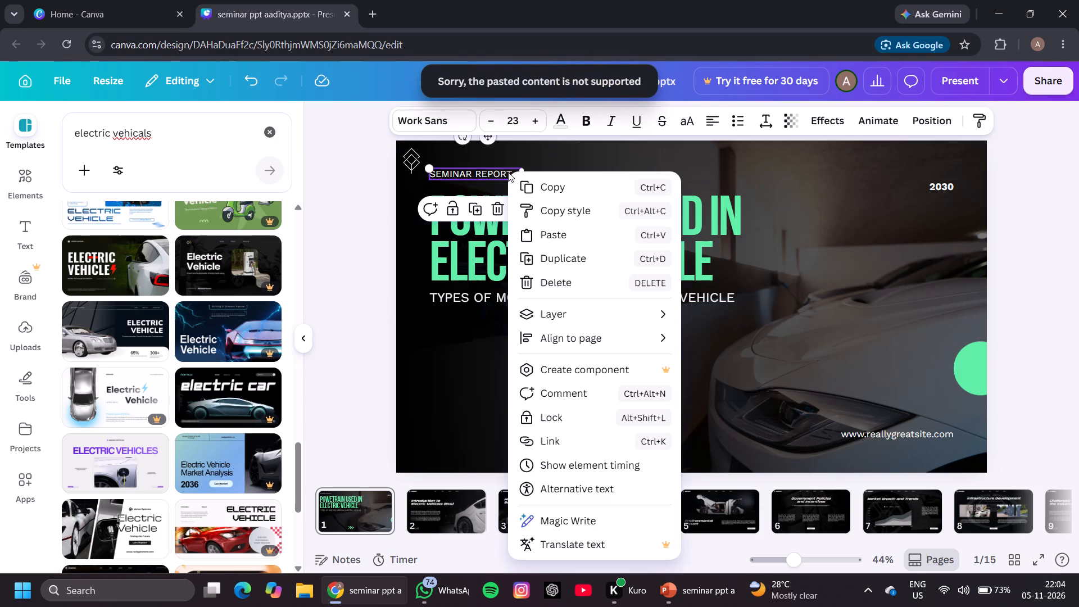
click(474, 207)
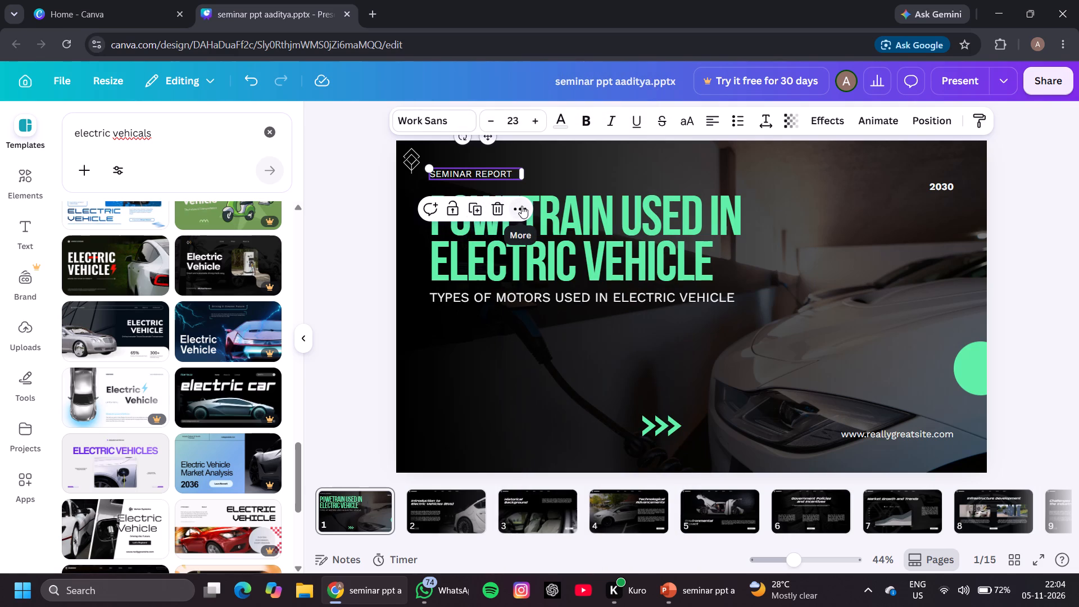
click(477, 207)
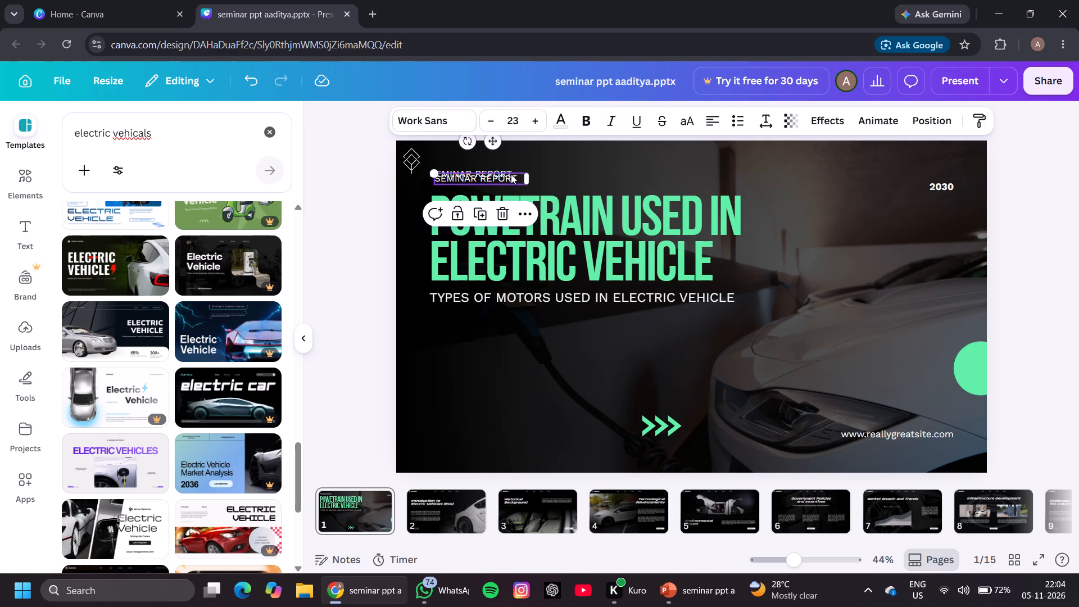
drag(511, 174, 603, 171)
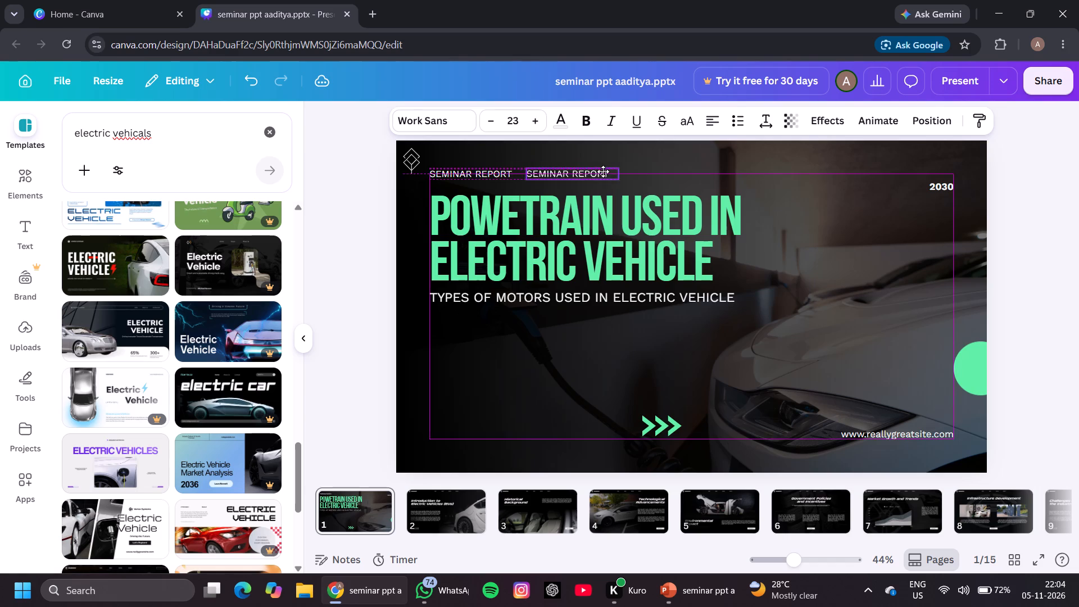
drag(603, 171, 693, 174)
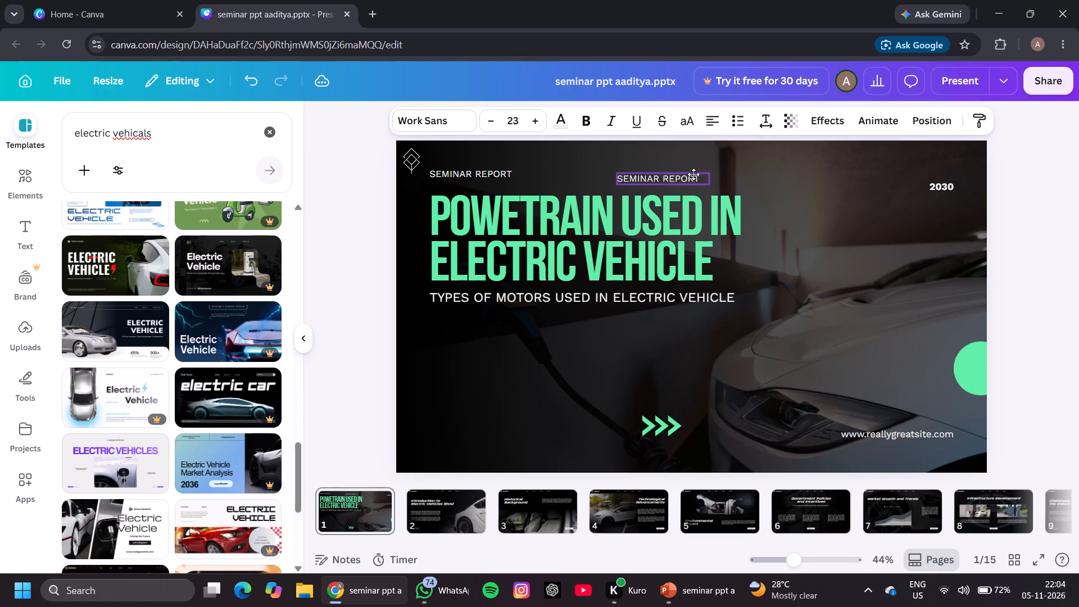
drag(693, 174, 693, 169)
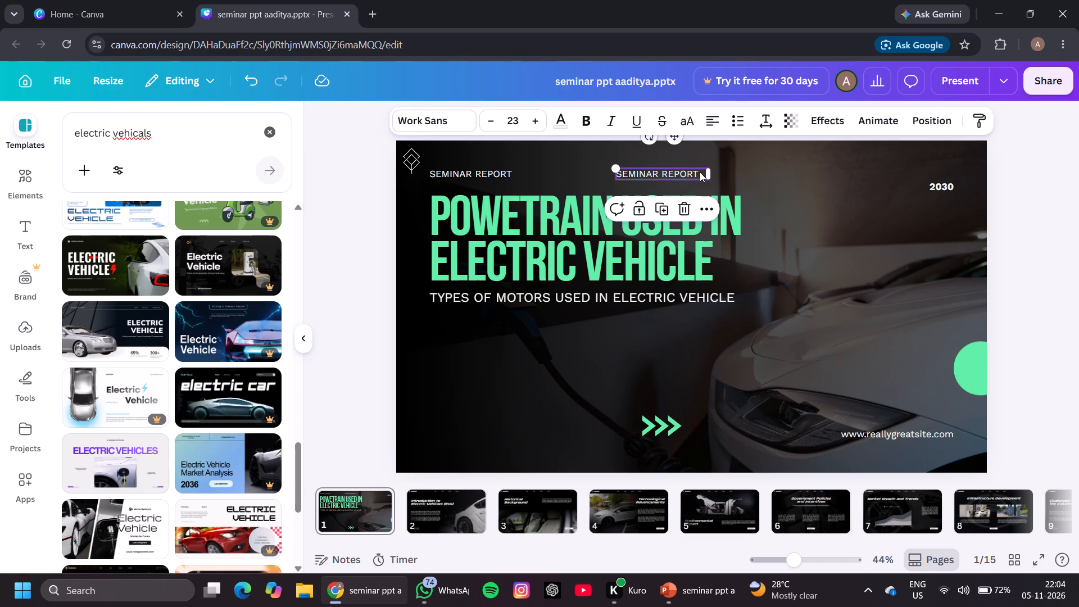
Replace the copied "SEMINAR REPORT" text above the title with "MECHANICAL ENGINEERING".
click(701, 172)
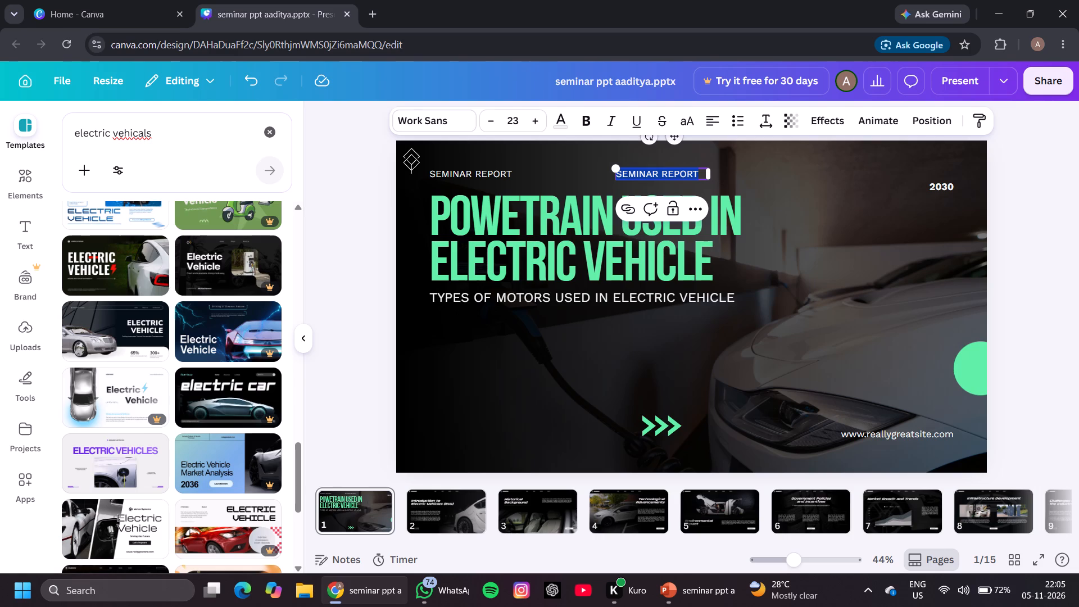
key(BackSpace)
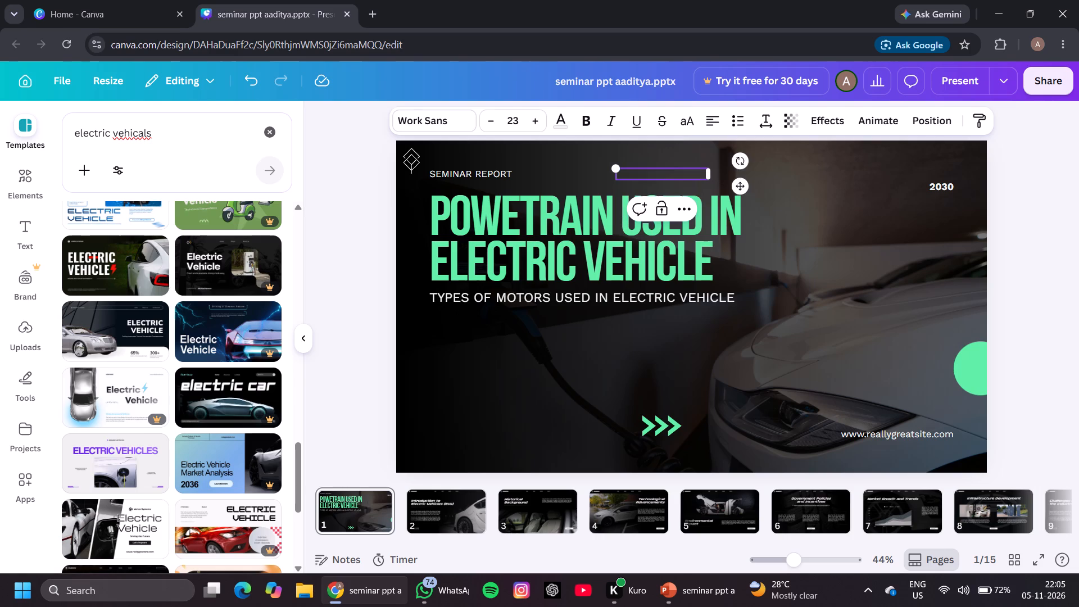
key(m)
key(e)
text(CHANICAL)
key(space)
text(ENG)
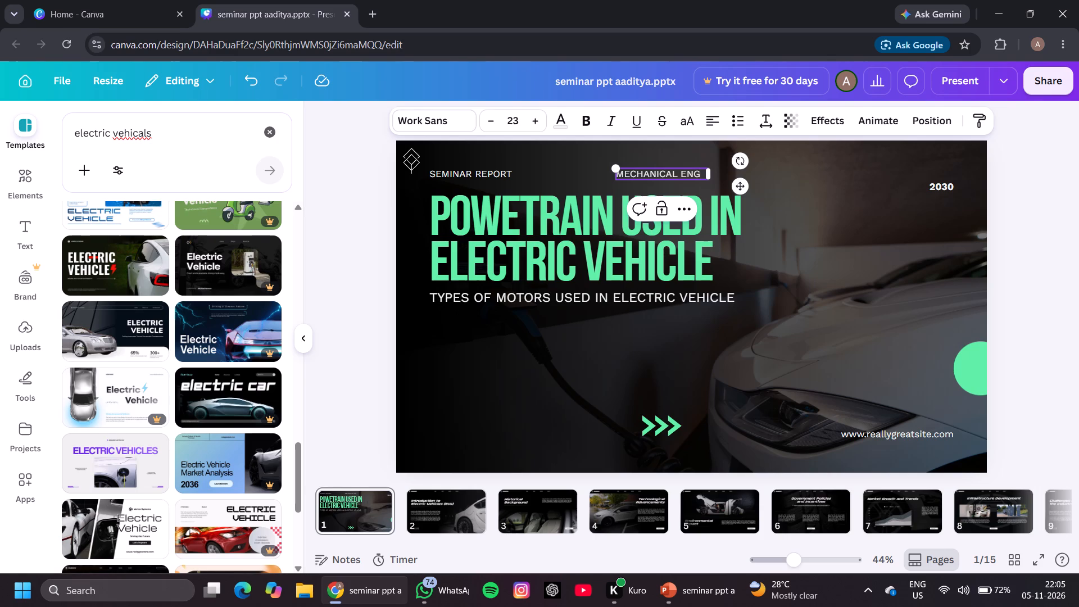
text(INEEARI)
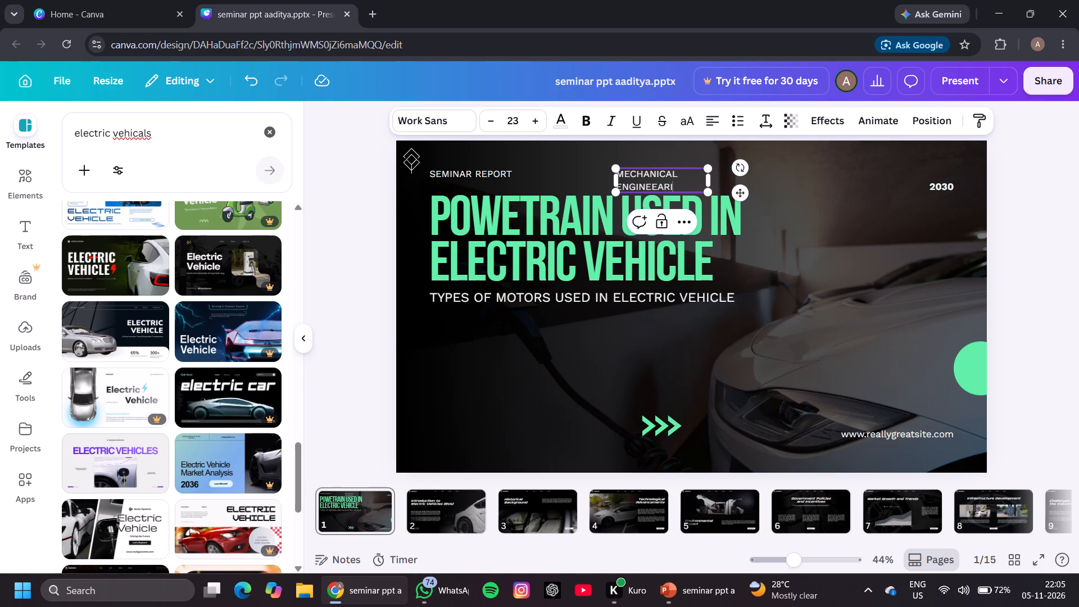
key(BackSpace)
key(BackSpace)
key(BackSpace)
text(RING)
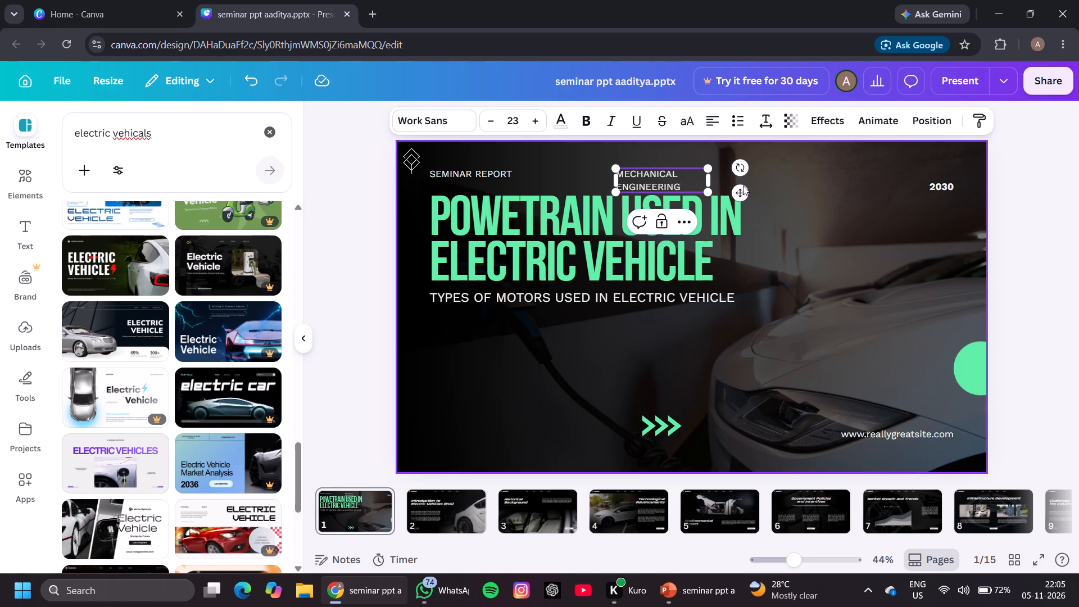
Resize the "MECHANICAL ENGINEERING" text to a font size of about 24.4 and fit its box so it sits on one line.
drag(707, 169, 729, 162)
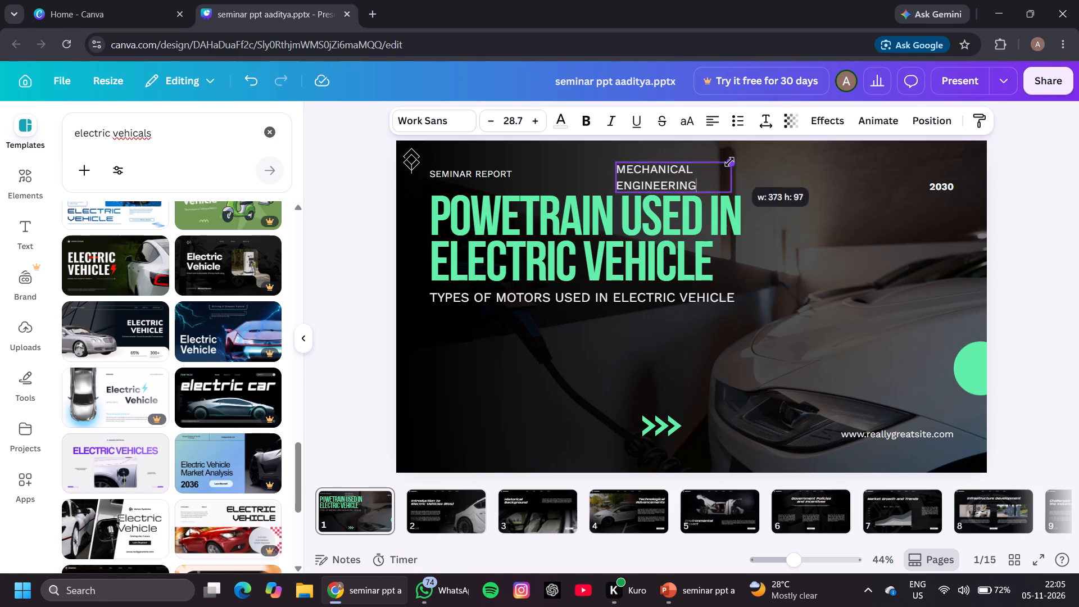
drag(729, 162, 713, 168)
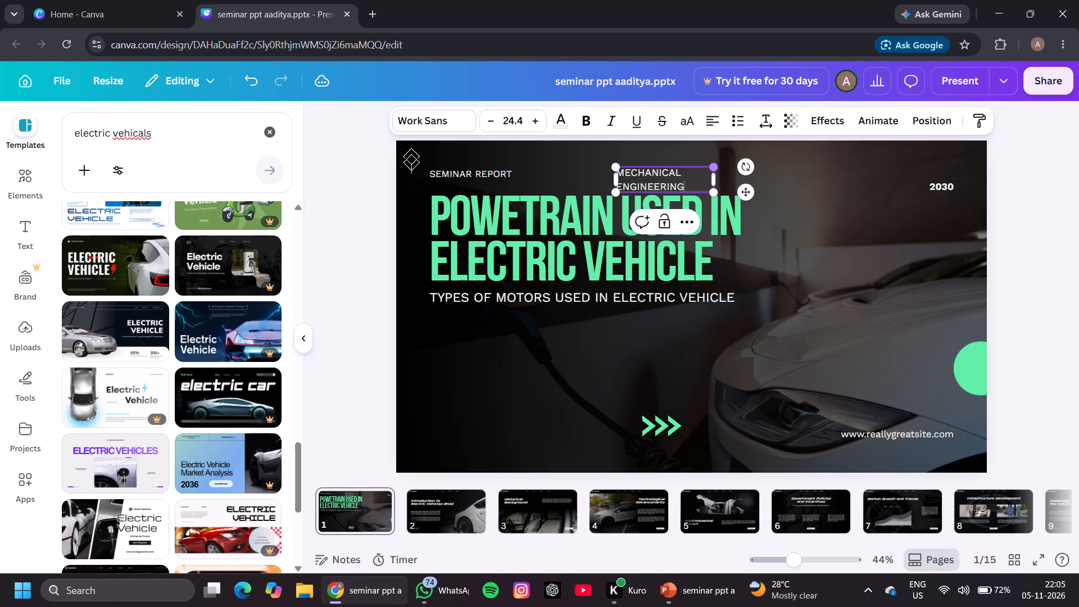
drag(714, 176, 746, 168)
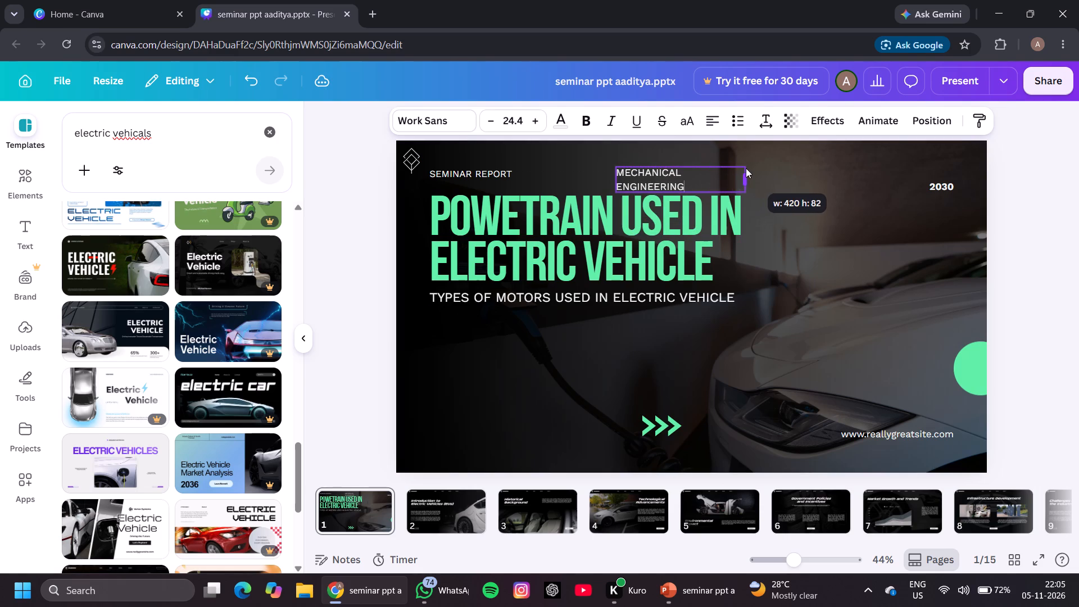
drag(746, 168, 743, 167)
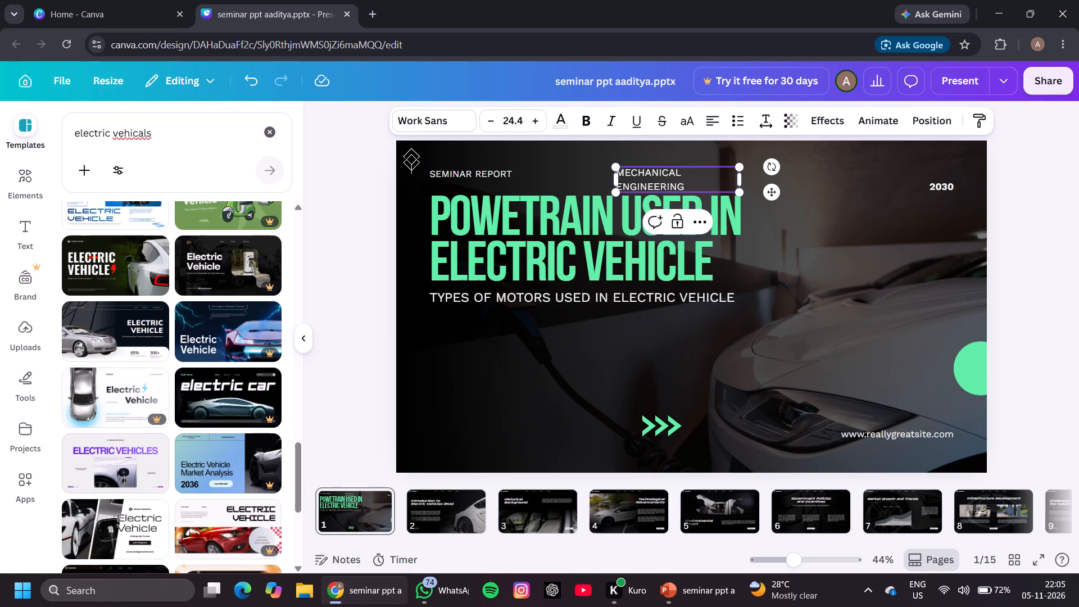
drag(615, 179, 590, 169)
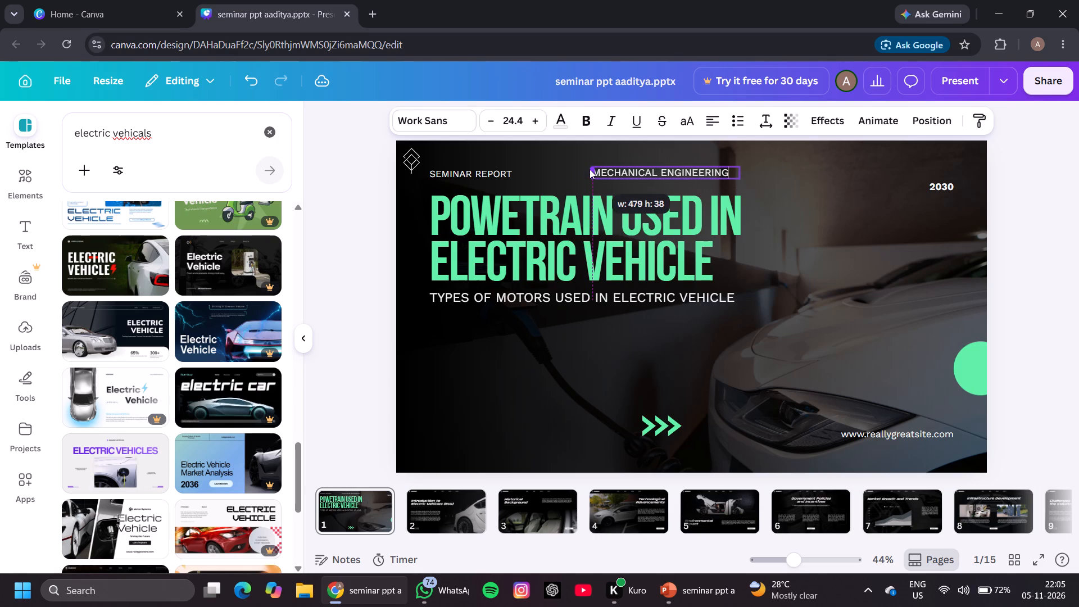
drag(590, 169, 591, 169)
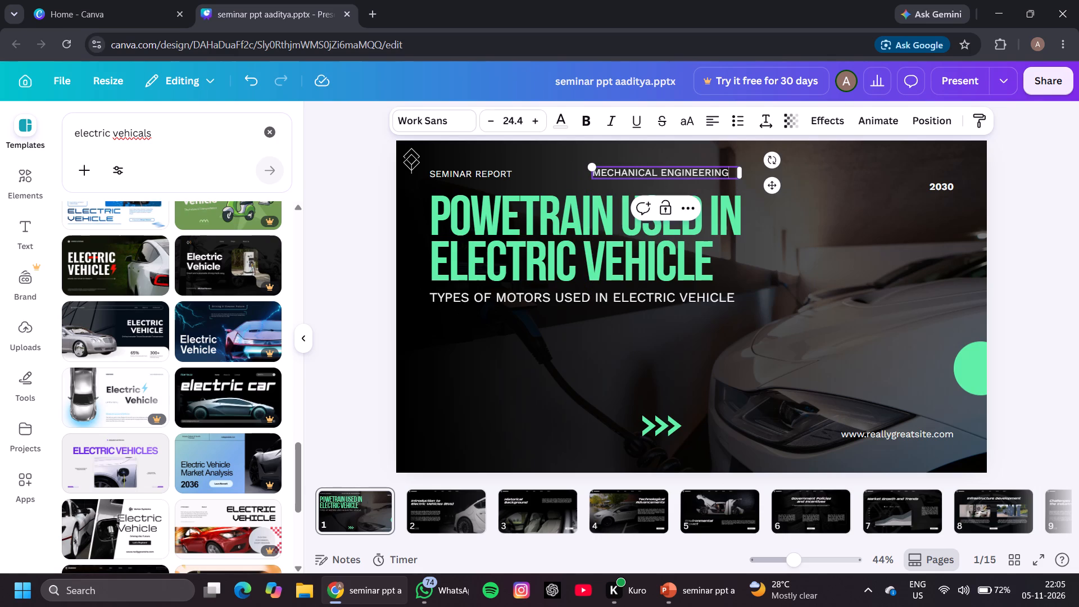
drag(741, 174, 733, 174)
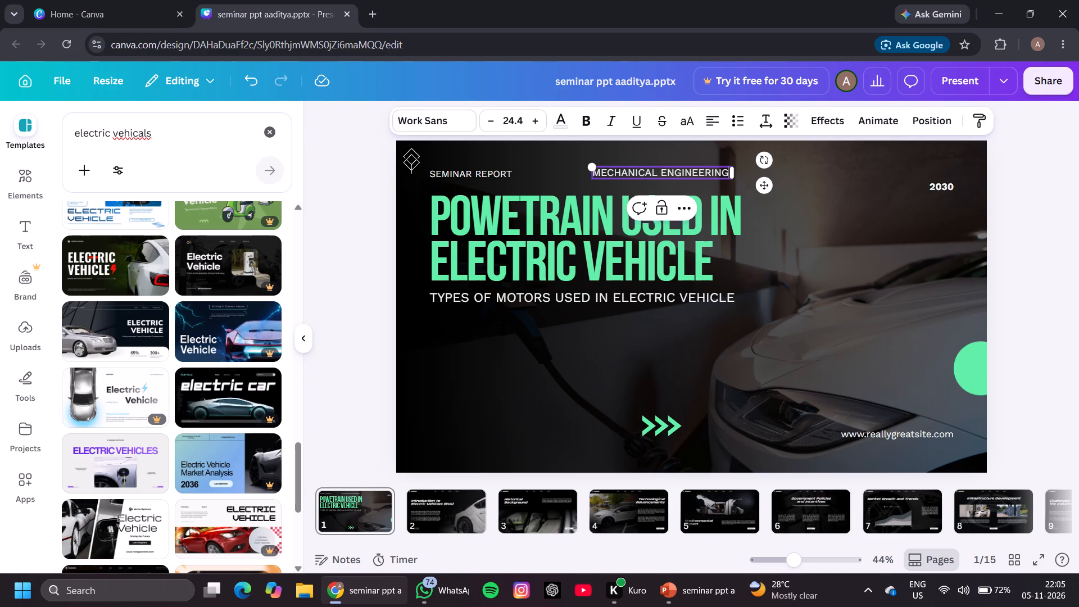
click(561, 179)
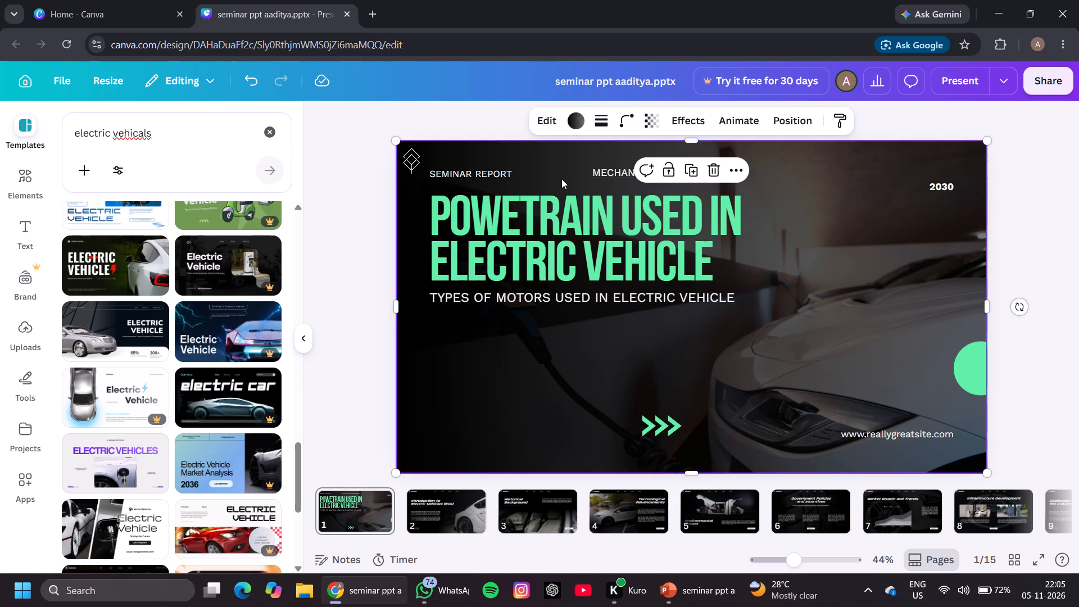
click(610, 166)
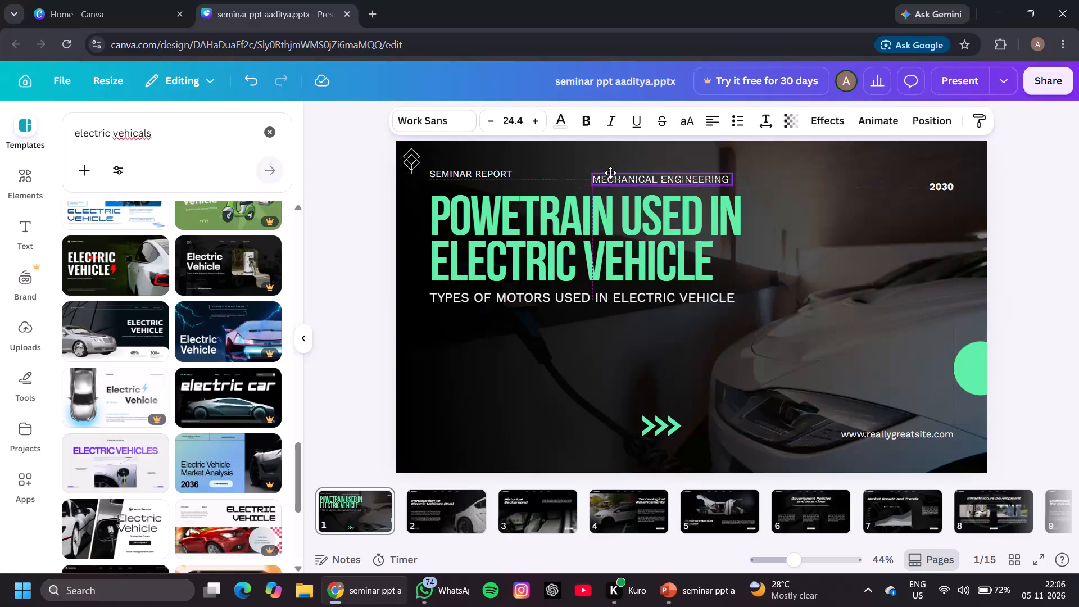
Move the title and its tagline lower on the cover slide, leaving a small gap between them and space above the title.
drag(549, 214, 548, 221)
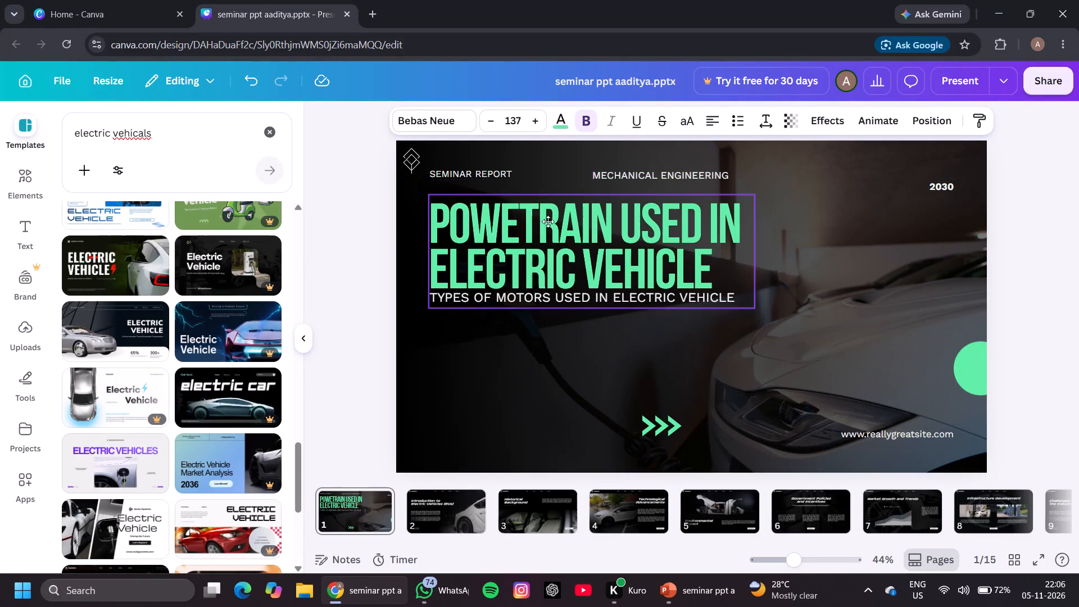
drag(548, 221, 547, 221)
drag(560, 301, 560, 306)
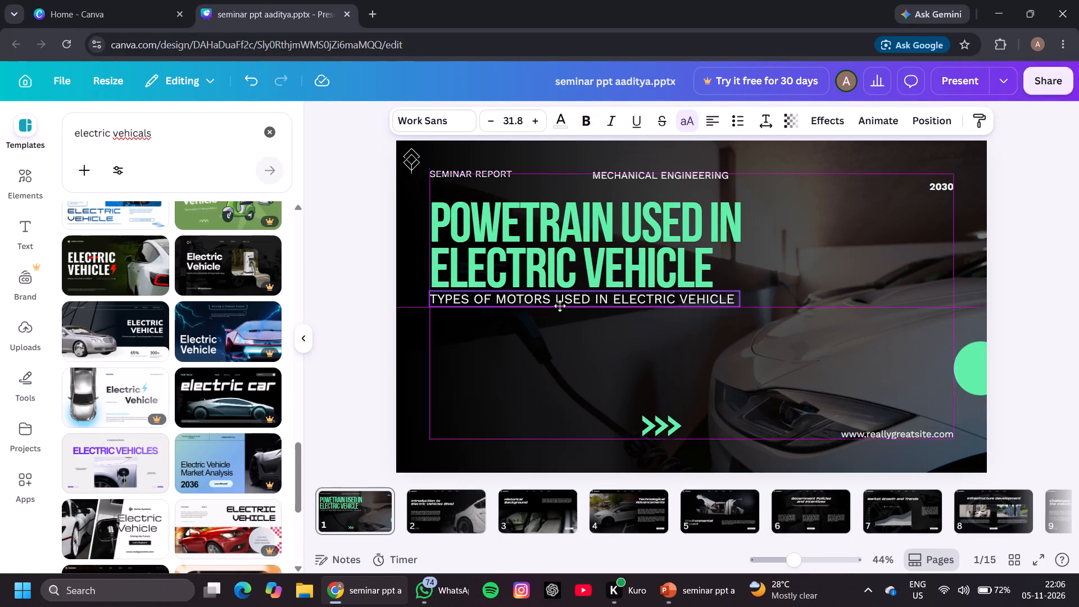
drag(560, 306, 557, 359)
drag(529, 246, 528, 284)
drag(637, 169, 630, 178)
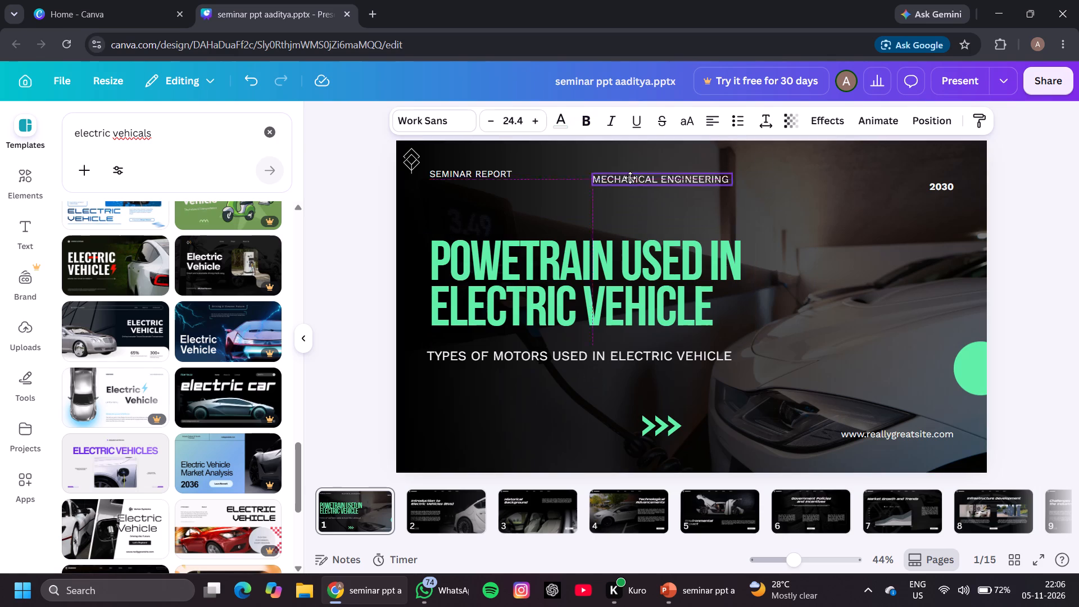
drag(630, 178, 472, 193)
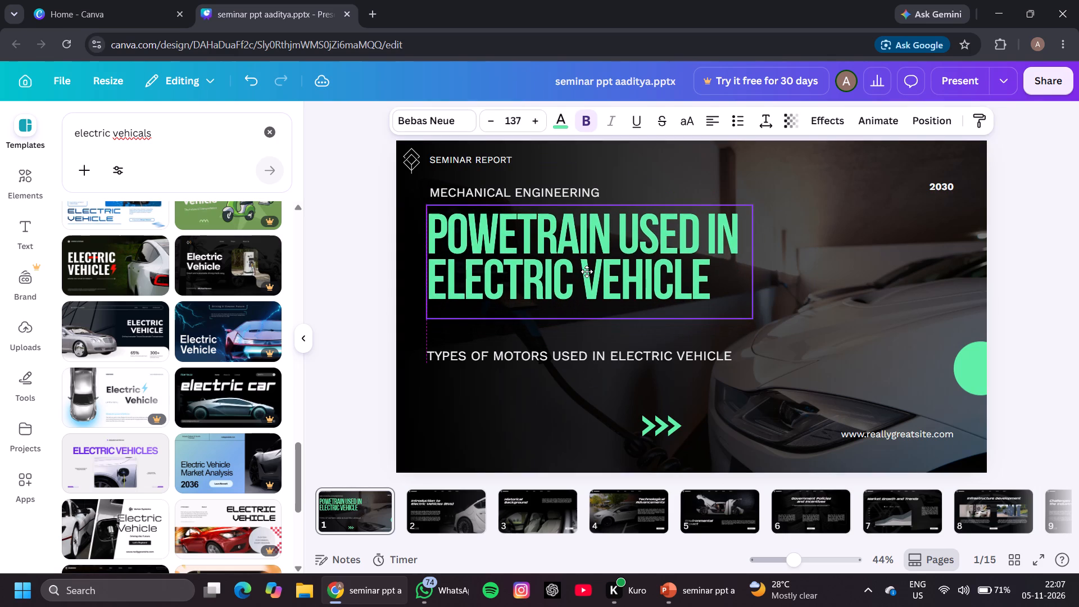
drag(587, 271, 588, 271)
click(792, 287)
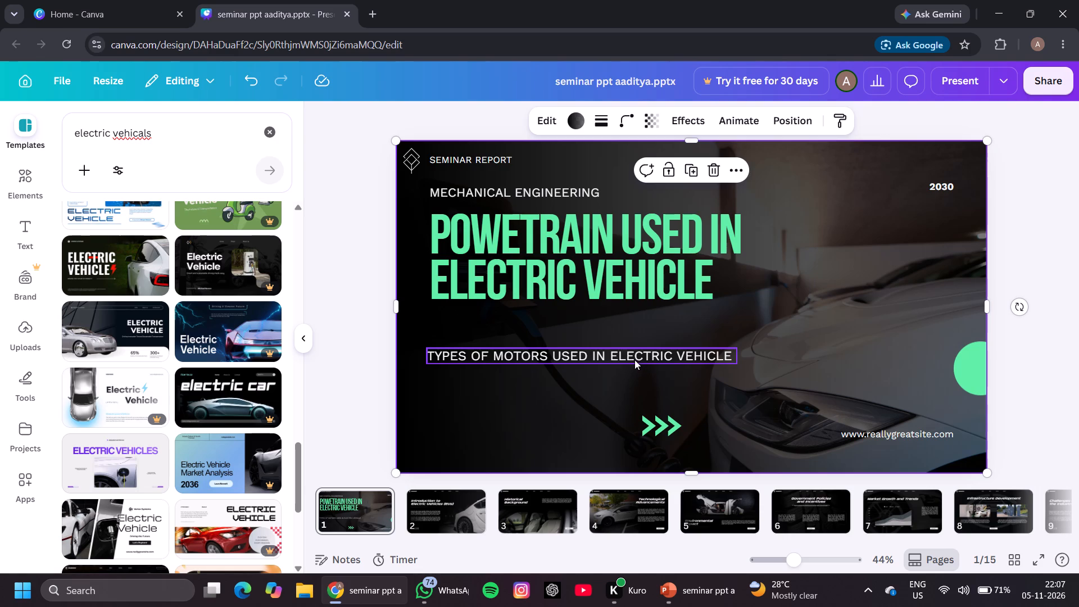
drag(634, 359, 642, 320)
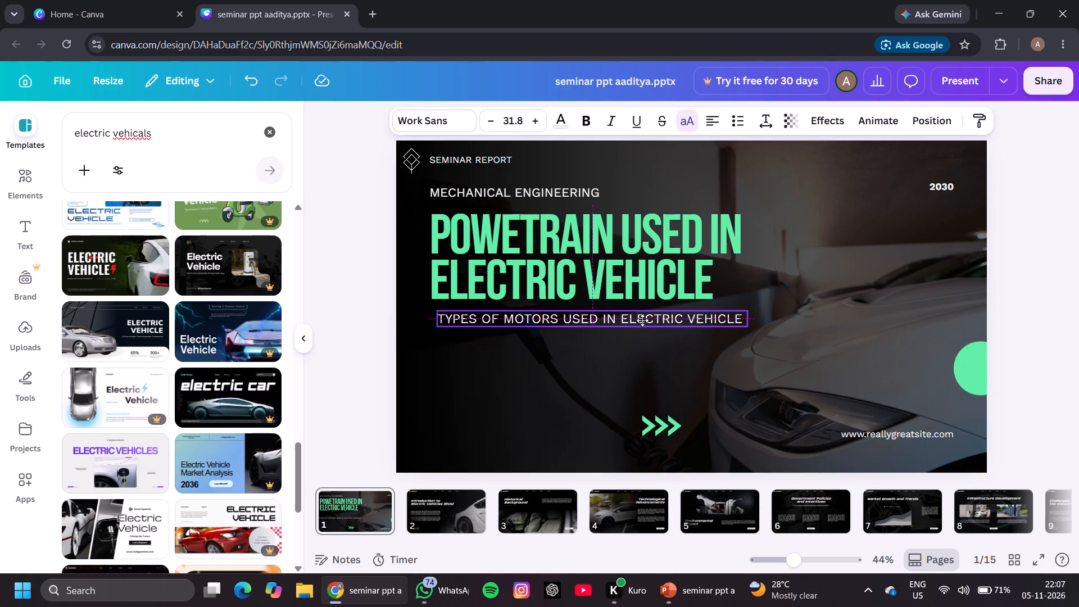
drag(642, 320, 639, 319)
click(678, 369)
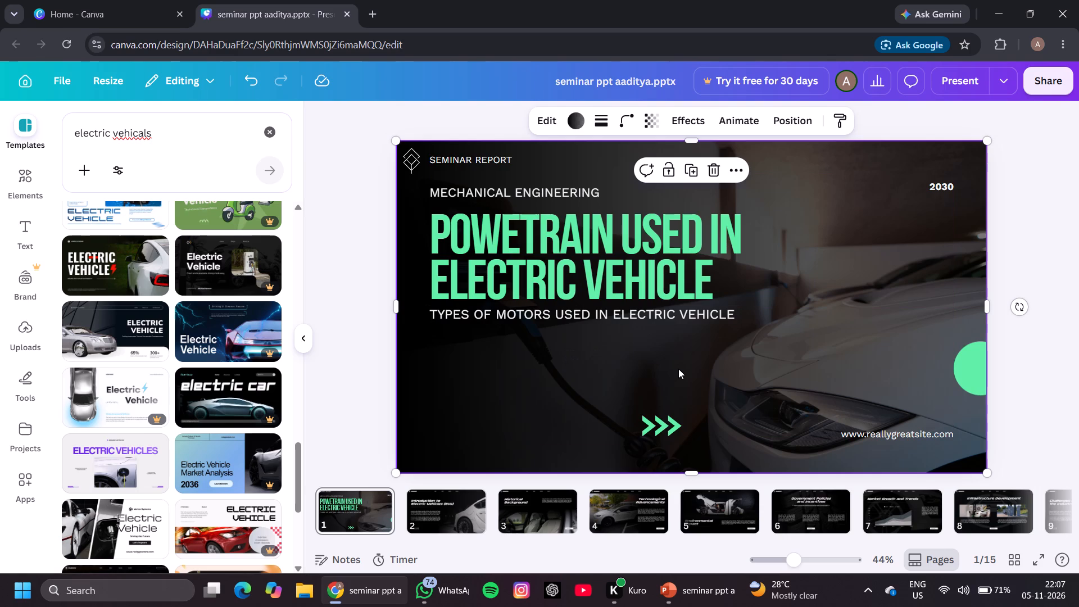
Move the green triple-arrow graphic beside the title's second line, just after "ELECTRIC VEHICLE".
drag(664, 425, 724, 301)
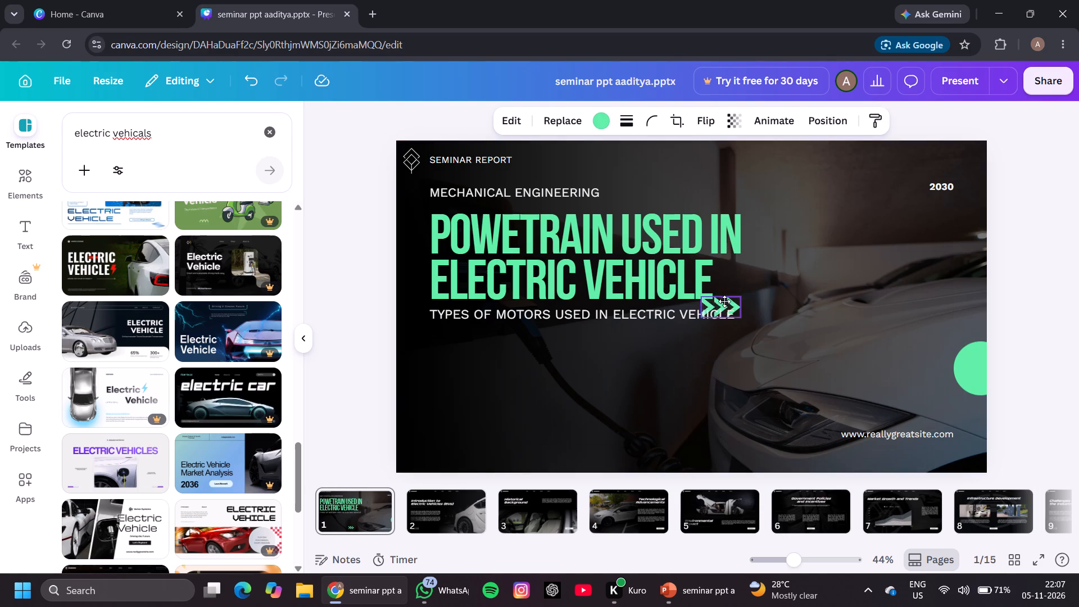
drag(724, 301, 749, 281)
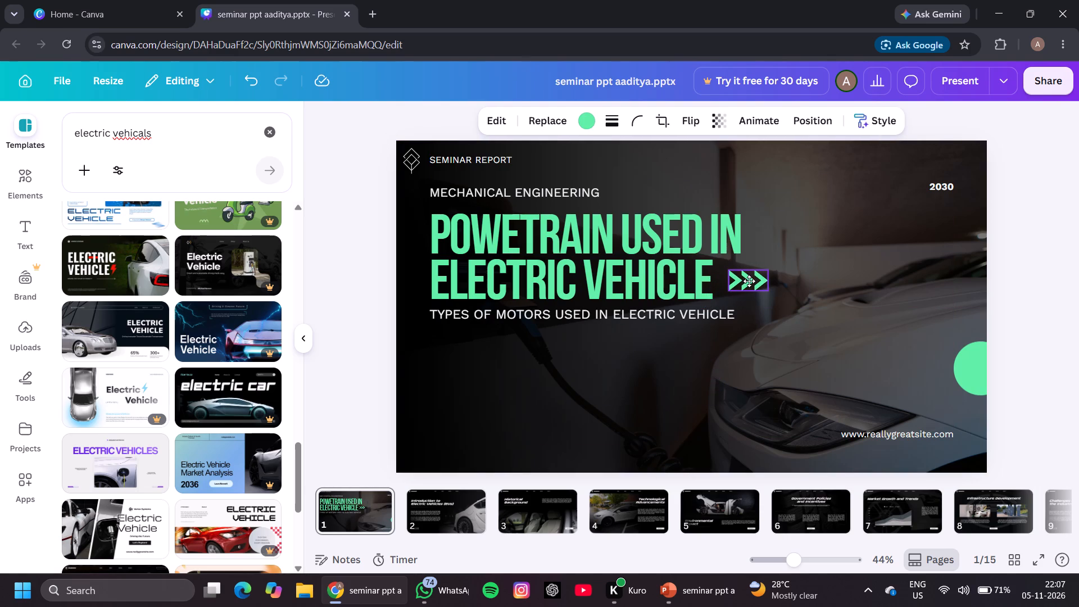
drag(749, 281, 749, 280)
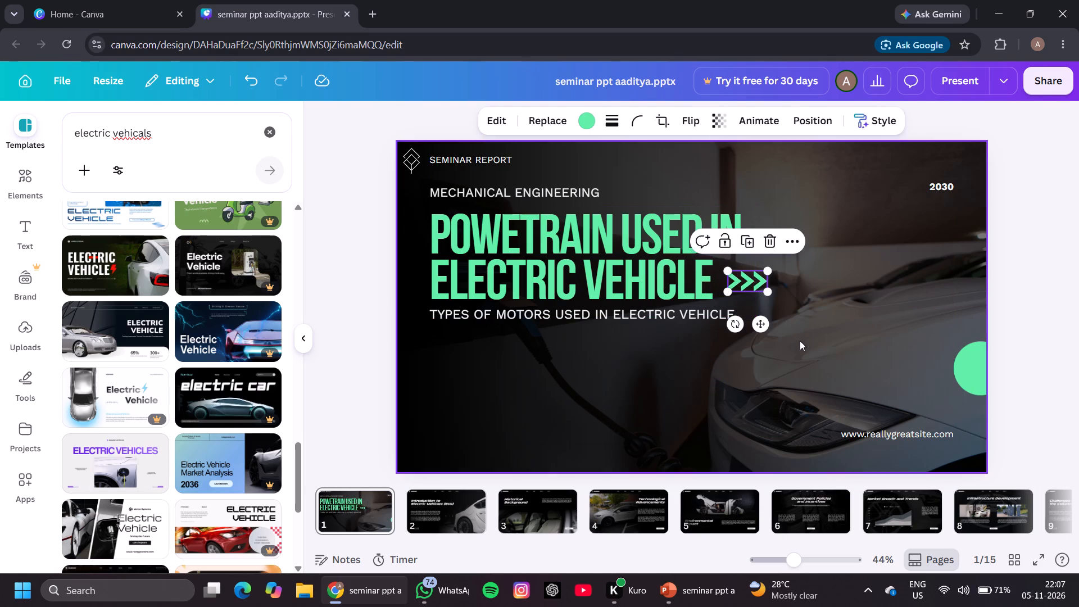
click(800, 341)
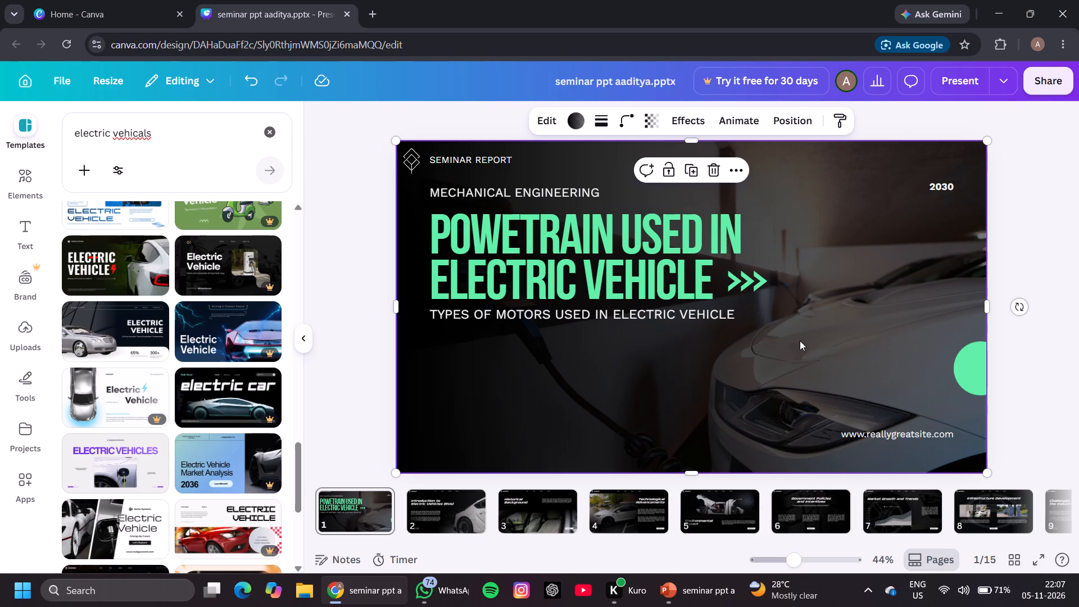
Create three copies of the "SEMINAR REPORT" text and place them in separate rows below the tagline.
right_click(497, 161)
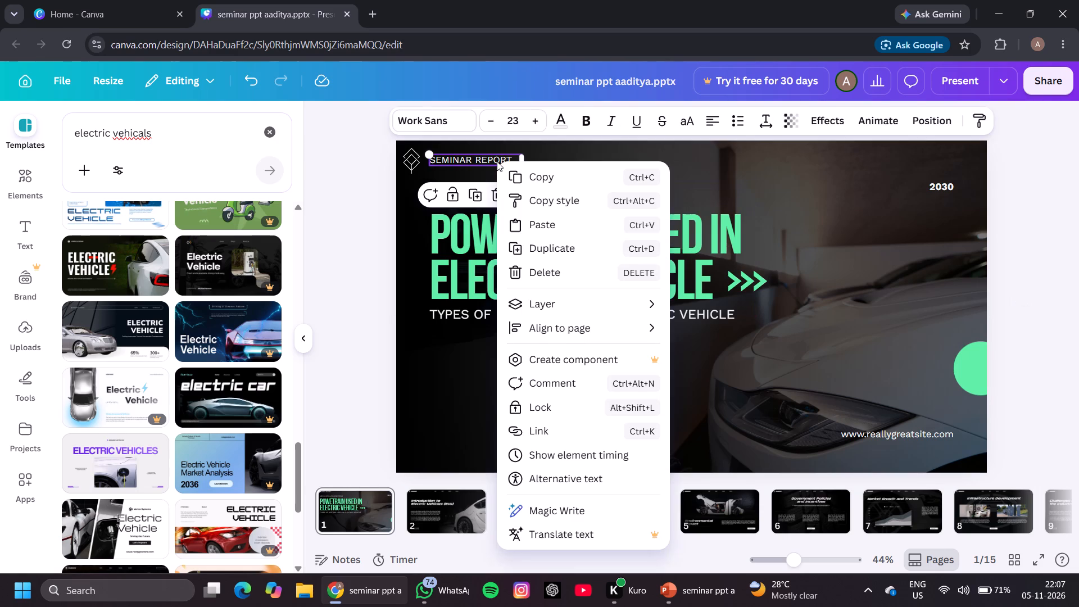
click(473, 192)
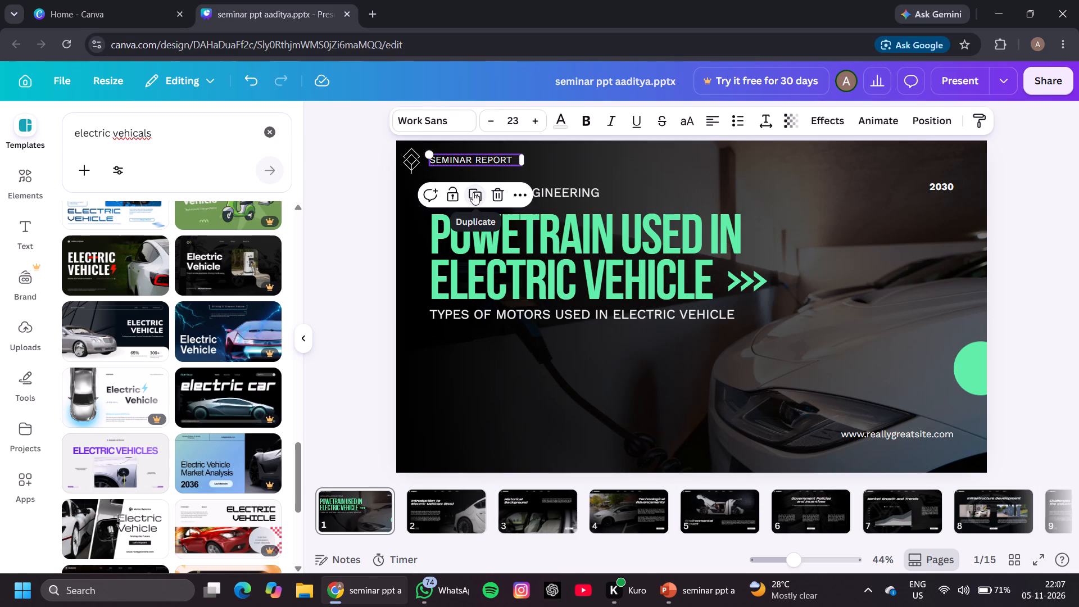
click(473, 192)
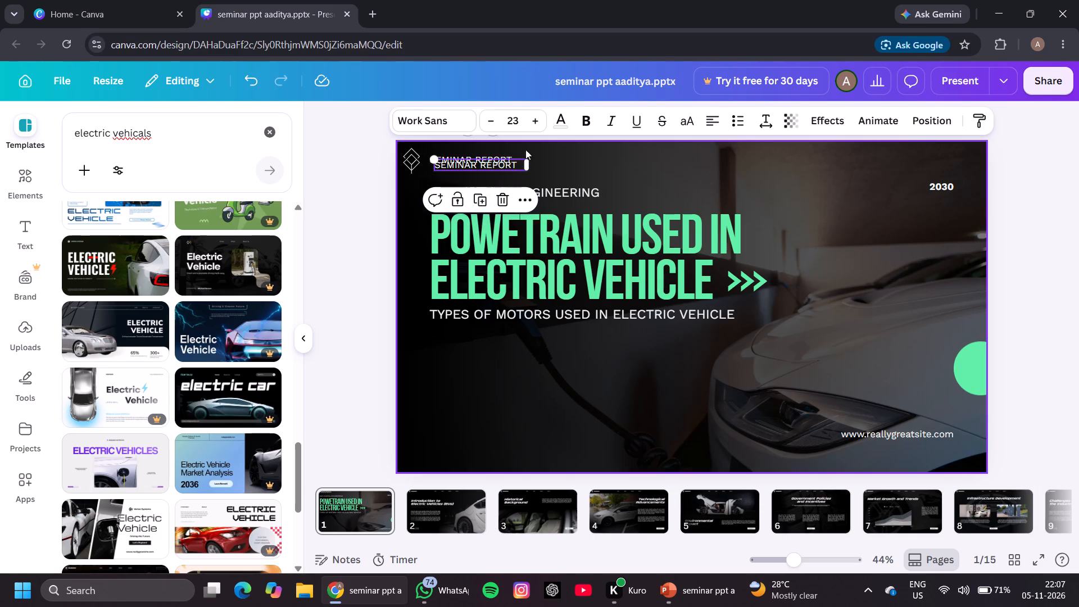
drag(515, 165, 513, 348)
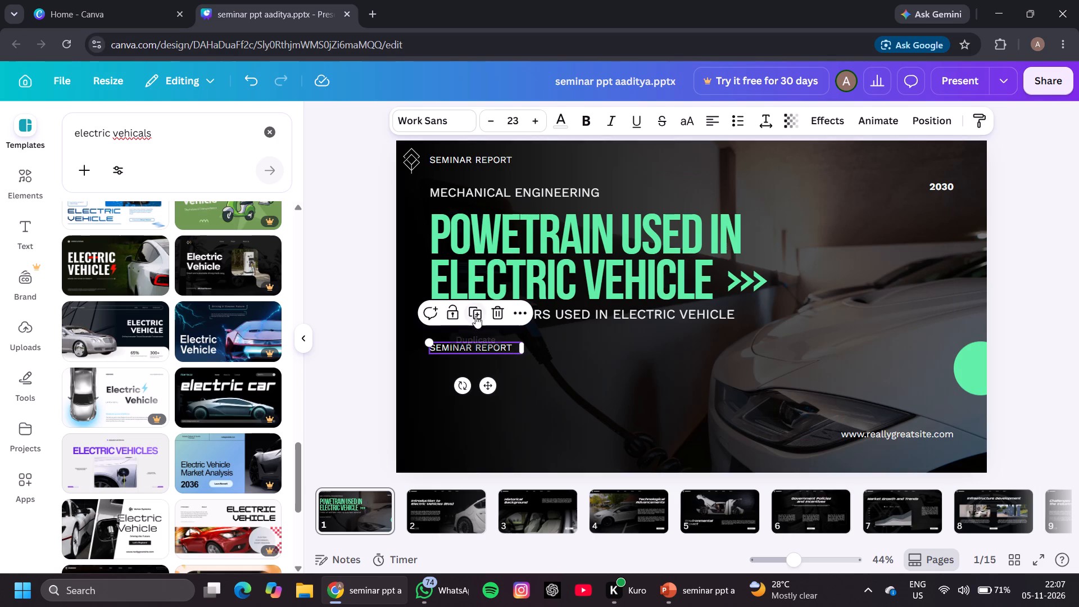
click(475, 316)
drag(486, 355, 487, 375)
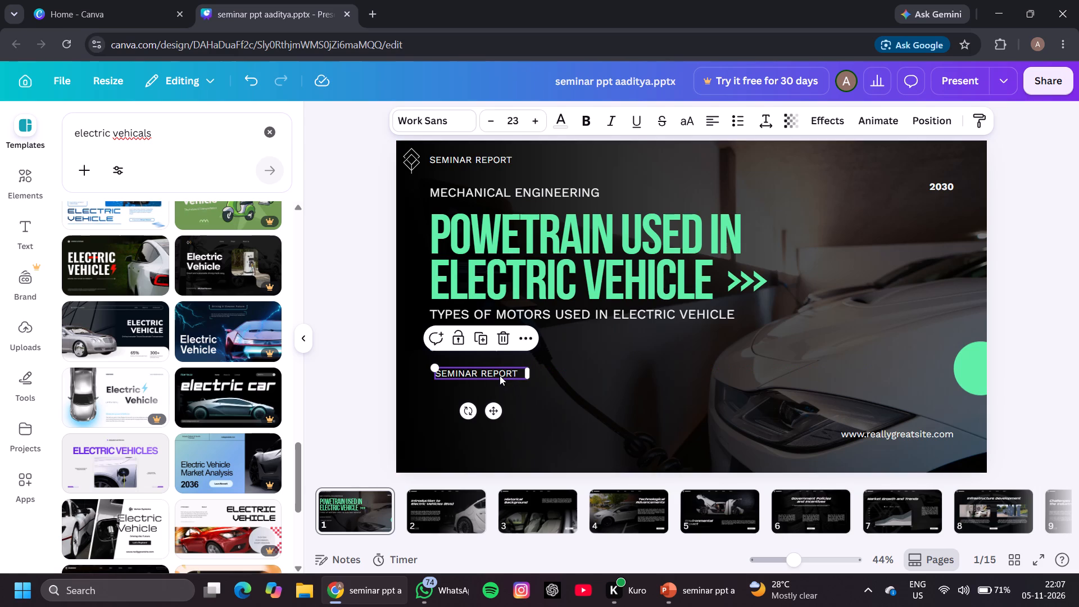
drag(499, 374, 504, 380)
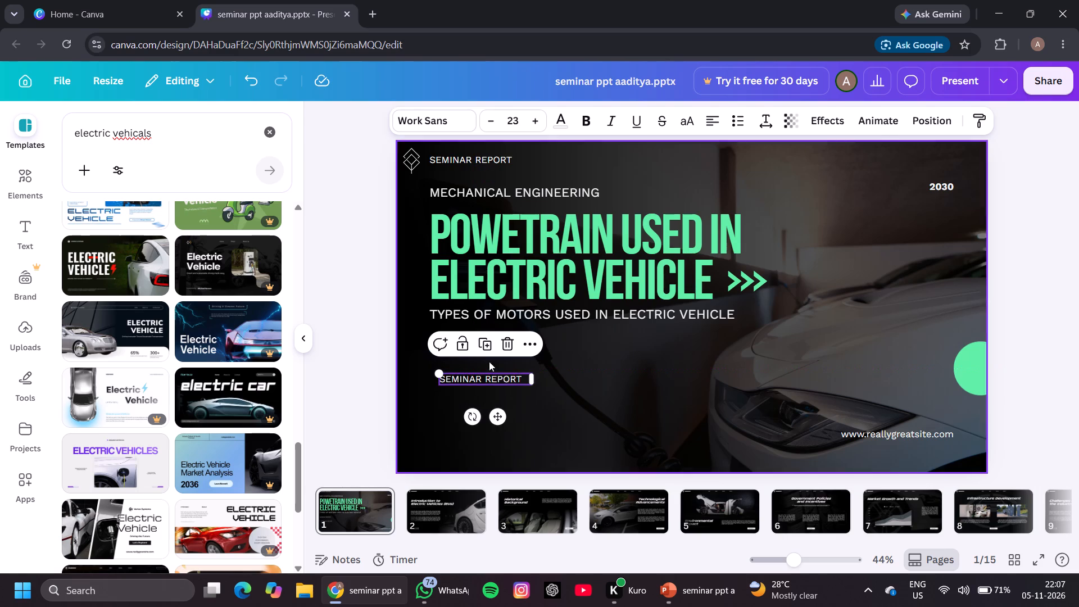
click(483, 343)
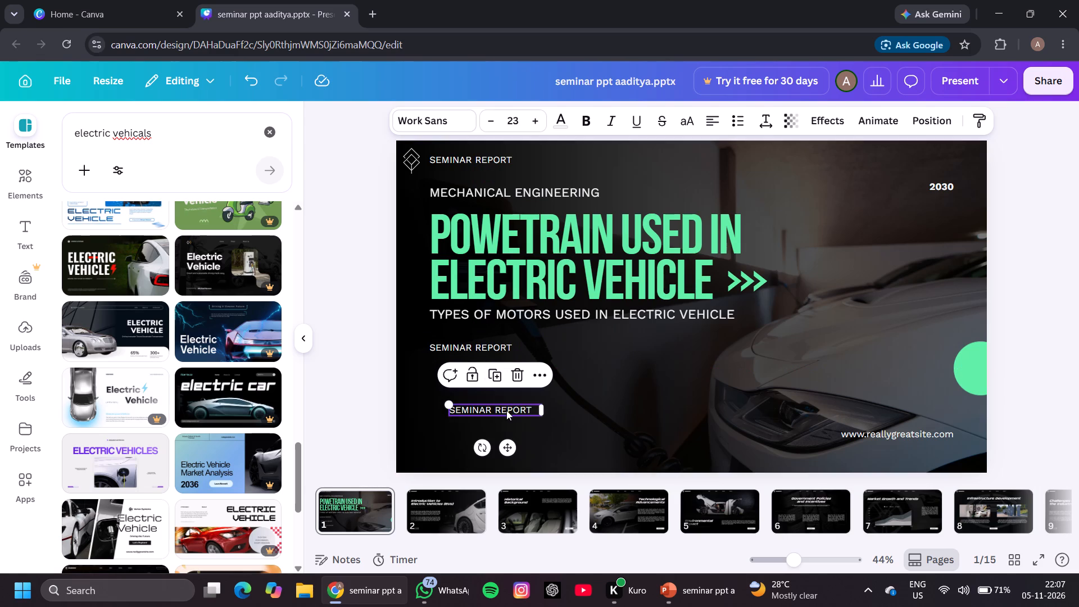
drag(503, 413, 568, 413)
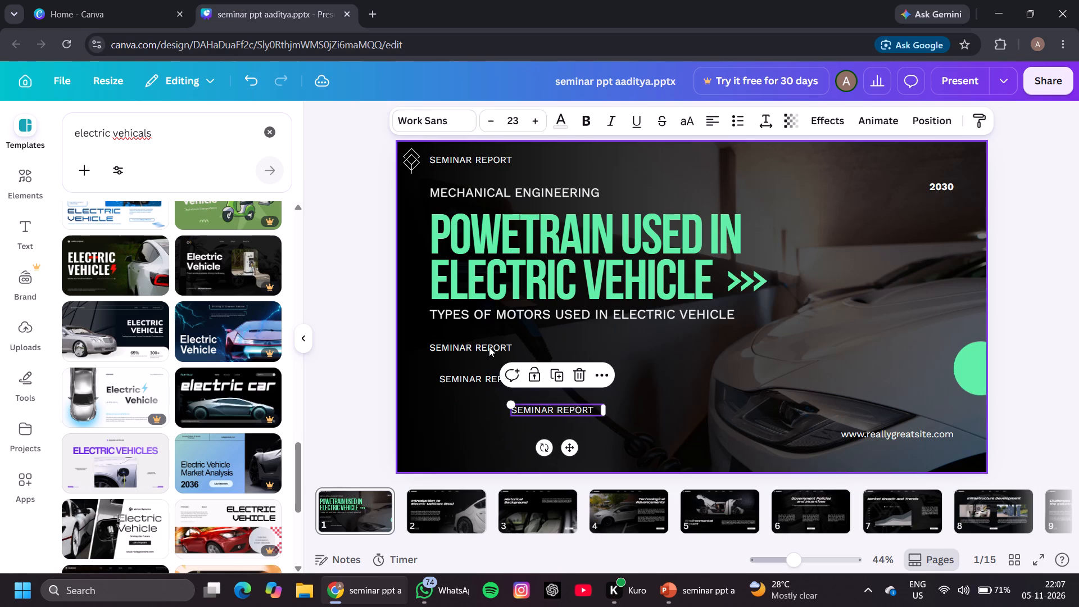
Replace the text of the "SEMINAR REPORT" copy nearest the tagline with "SUBMITTED BY :" and the student's name.
click(492, 348)
click(508, 345)
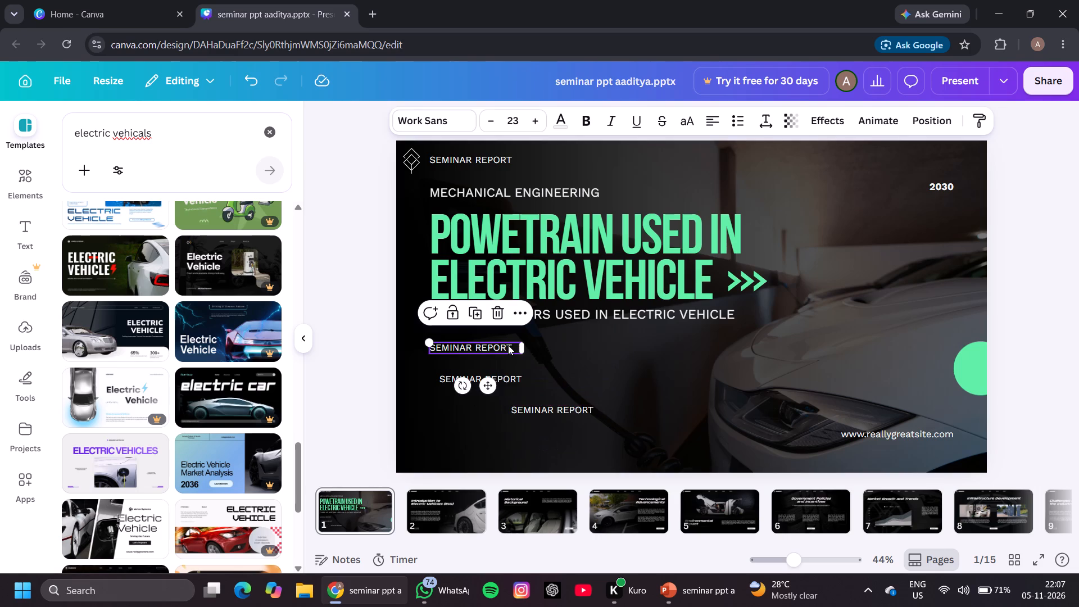
key(BackSpace)
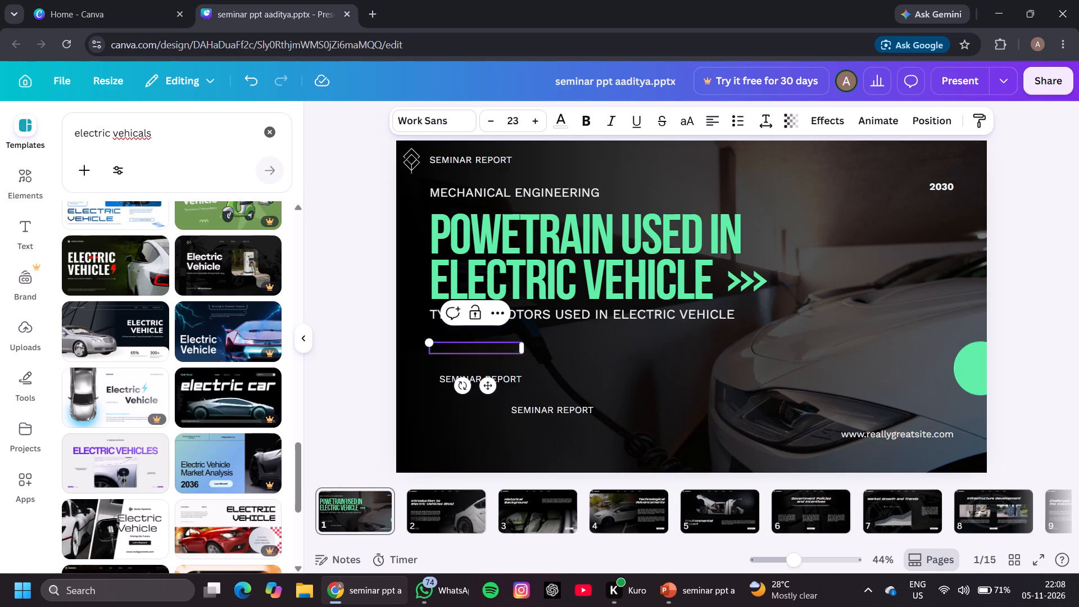
text(SU)
key(b)
text(MI)
text(TT)
text(ED)
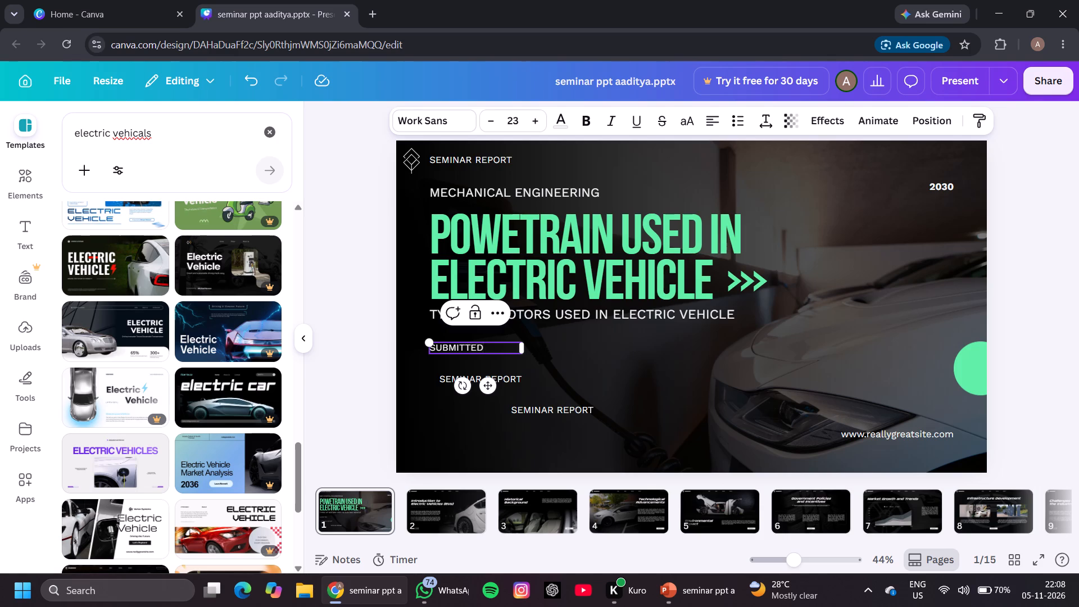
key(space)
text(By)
Rewrite the text in the box directly below the tagline as "SUBMITTED BY" in capital letters.
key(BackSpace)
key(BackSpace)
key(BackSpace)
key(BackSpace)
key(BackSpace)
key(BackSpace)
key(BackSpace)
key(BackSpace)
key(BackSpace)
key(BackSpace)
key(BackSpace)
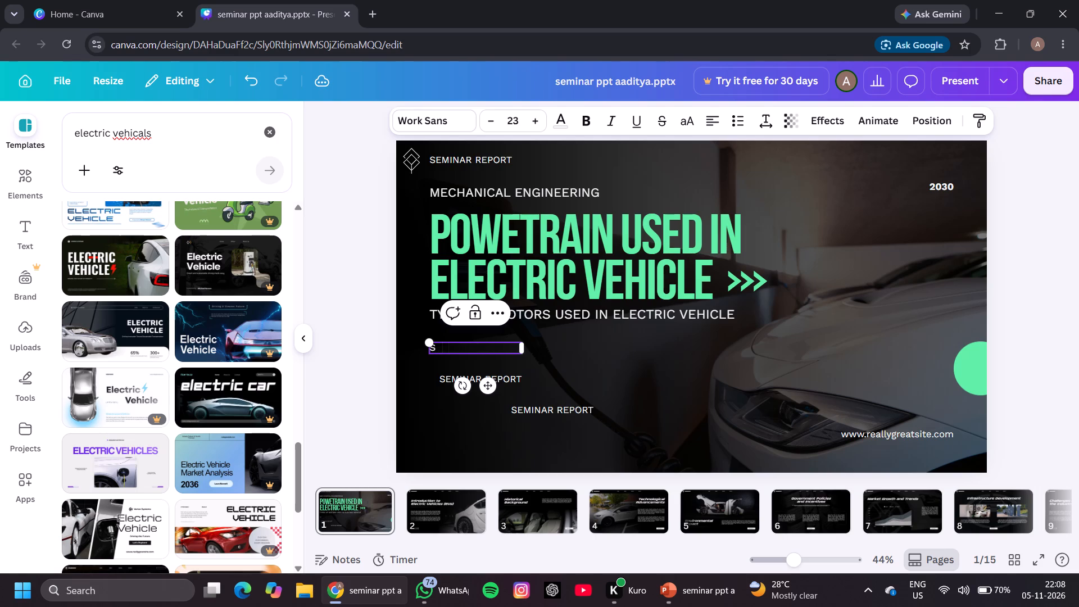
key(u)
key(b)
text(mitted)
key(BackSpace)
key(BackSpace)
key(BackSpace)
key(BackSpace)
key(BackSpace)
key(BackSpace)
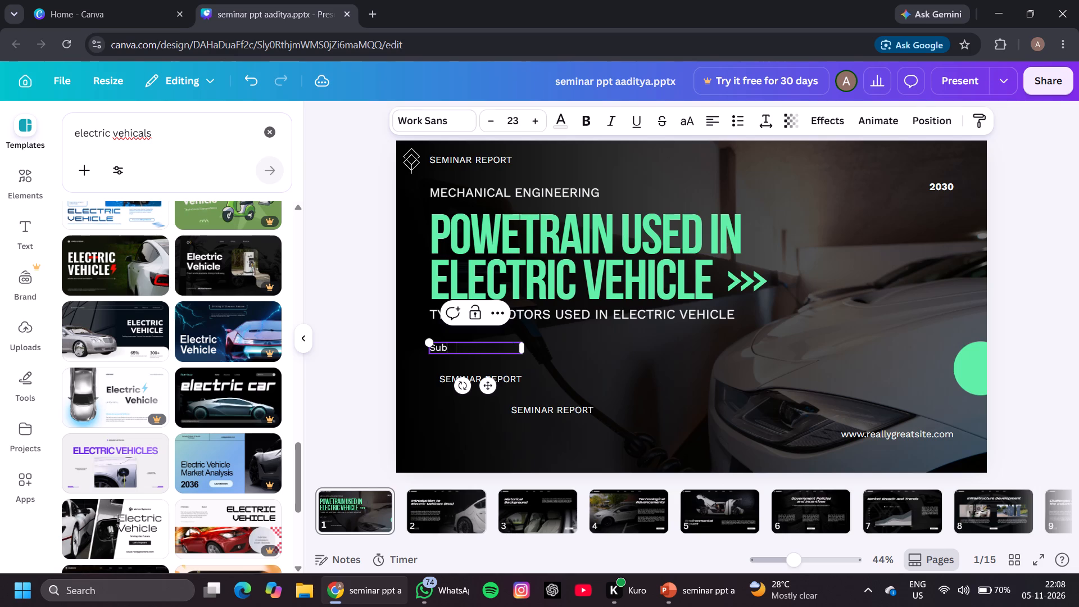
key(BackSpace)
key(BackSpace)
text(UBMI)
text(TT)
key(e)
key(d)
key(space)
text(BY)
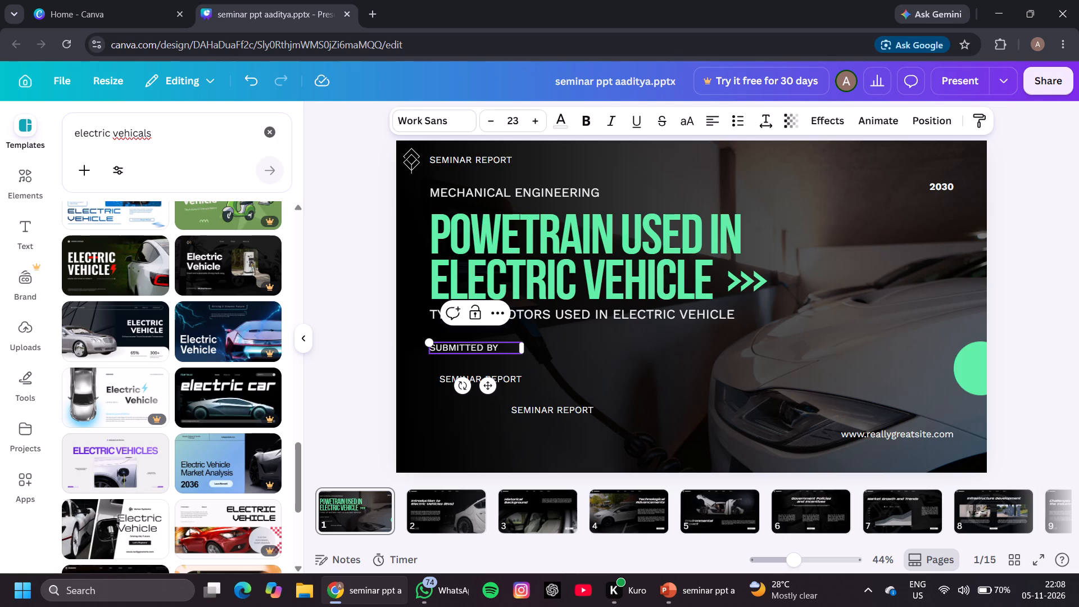
Add a colon and the student's full name in capitals after "SUBMITTED BY".
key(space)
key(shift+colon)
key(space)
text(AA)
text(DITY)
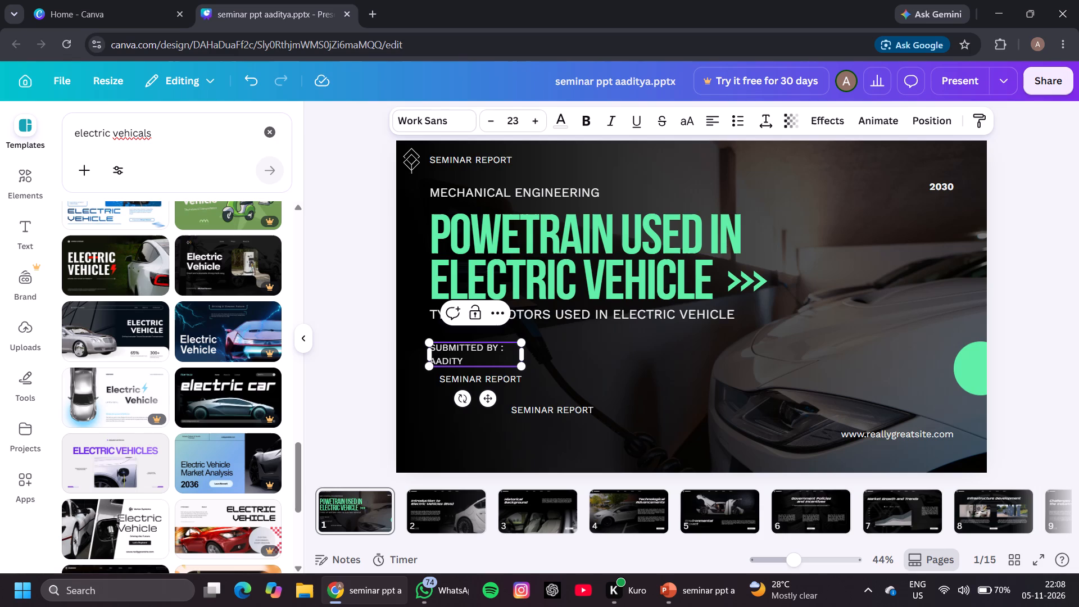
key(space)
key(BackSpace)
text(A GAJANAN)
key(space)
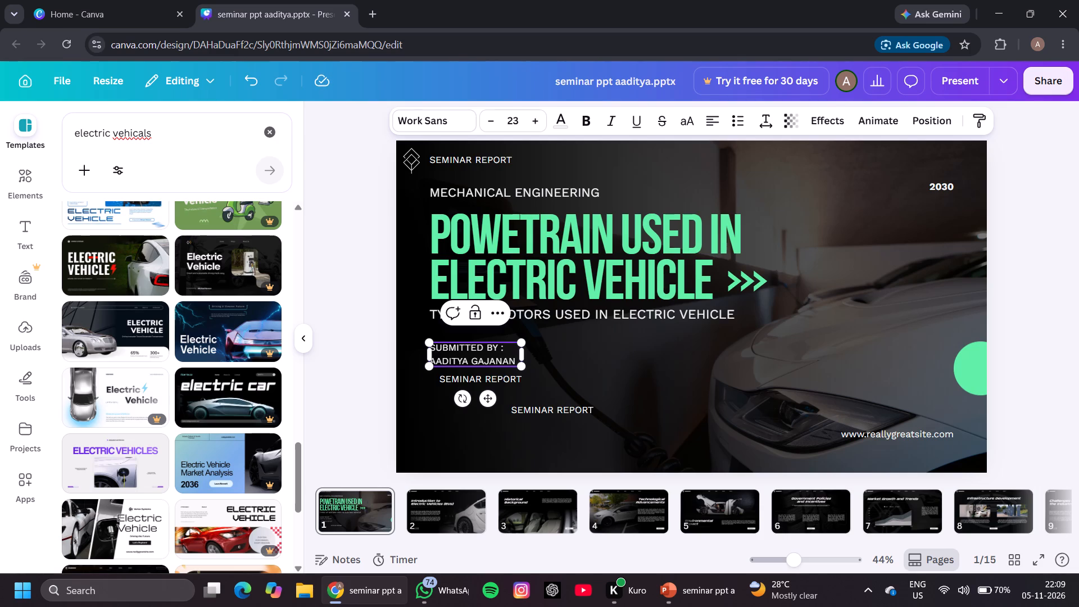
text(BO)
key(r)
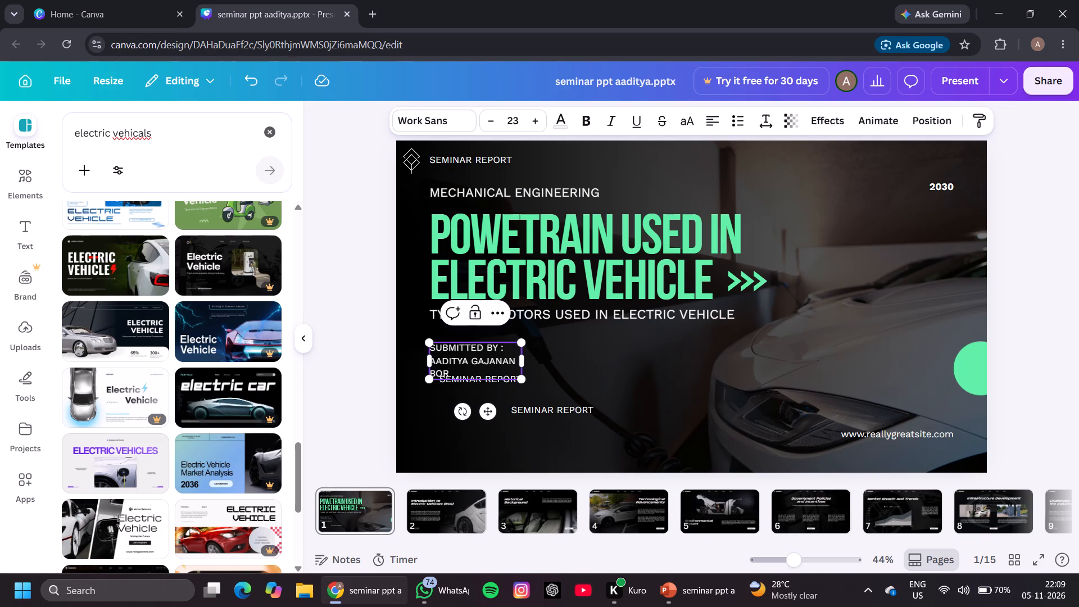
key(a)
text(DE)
Scale the "SUBMITTED BY :" text box up to a font size of about 25.3.
drag(433, 341, 414, 329)
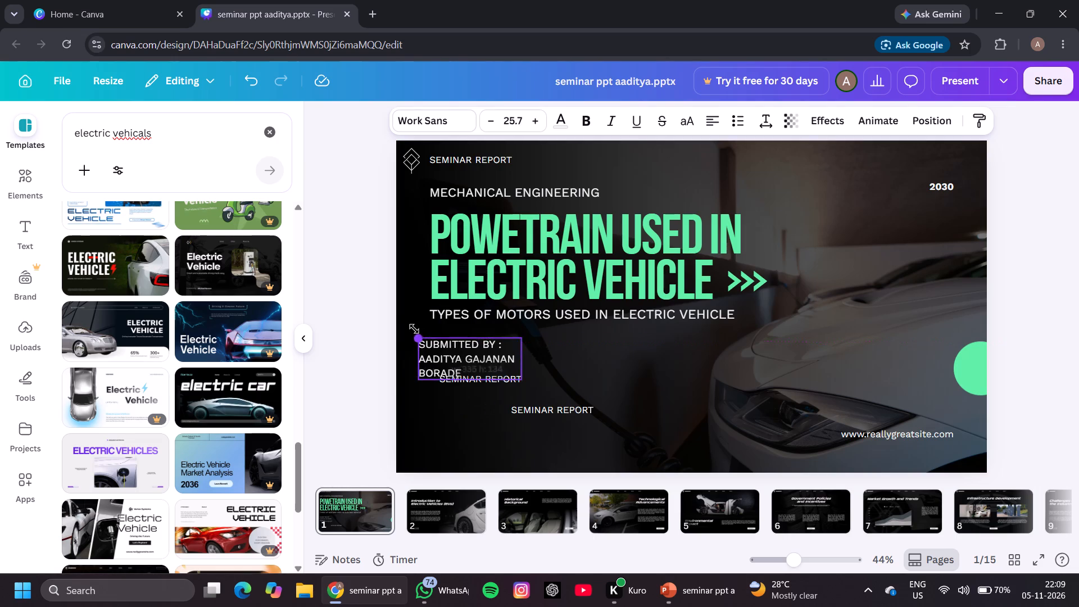
drag(414, 329, 420, 345)
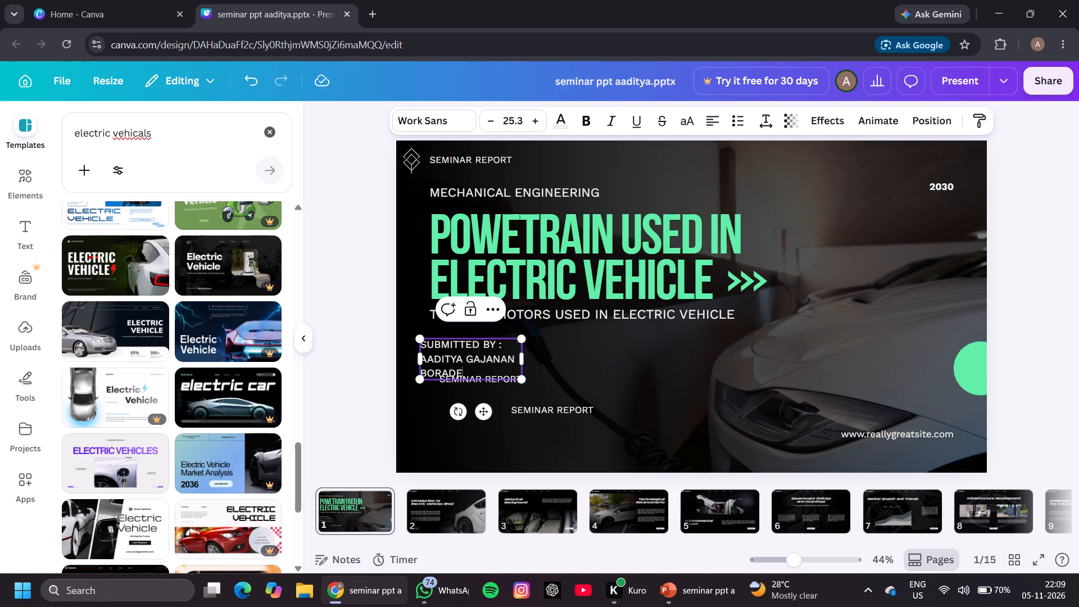
Widen the "SUBMITTED BY :" box so its text fits on one line, and place it just beneath the tagline, left edges aligned.
drag(477, 355, 495, 348)
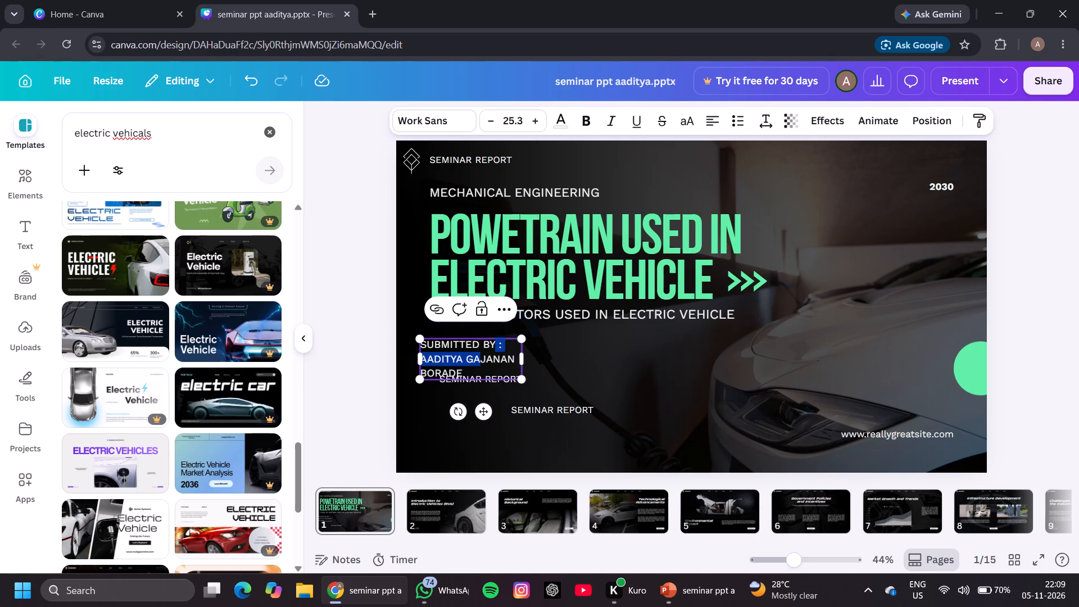
click(497, 368)
drag(483, 368, 478, 361)
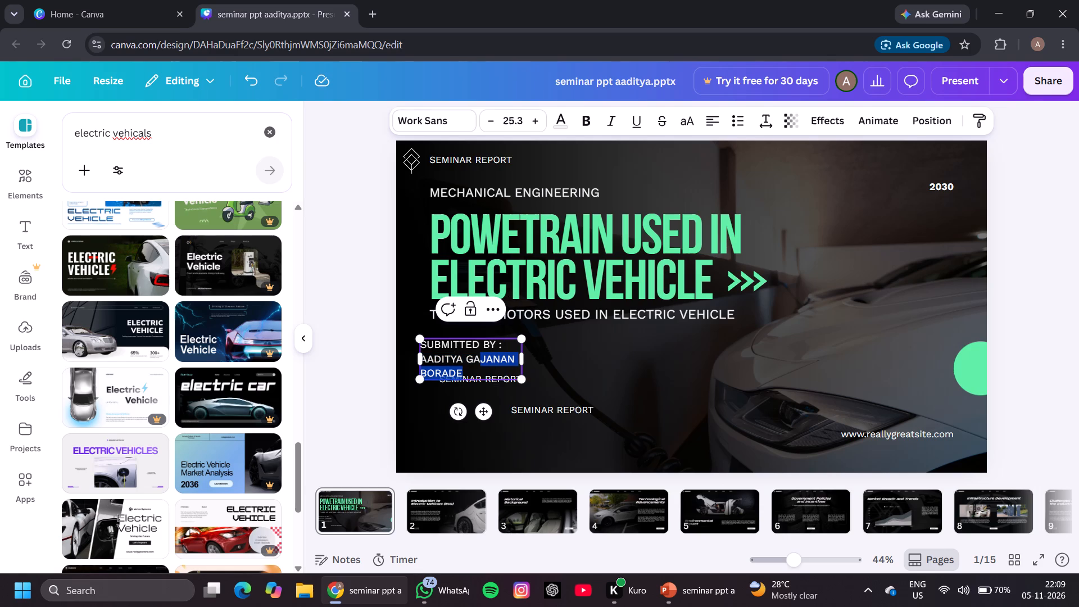
drag(478, 361, 472, 365)
click(549, 363)
drag(490, 354, 627, 346)
drag(556, 350, 426, 329)
click(658, 349)
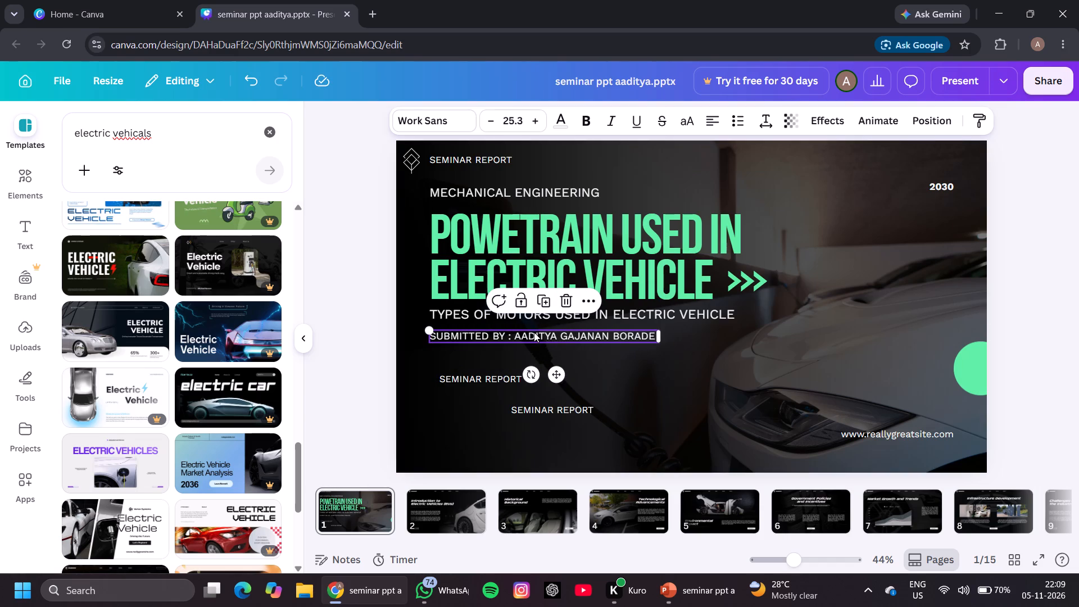
Move the "SUBMITTED BY :" line into the free space below the tagline's second half, slightly above the row of the nearer "SEMINAR REPORT" copy.
drag(519, 336, 520, 347)
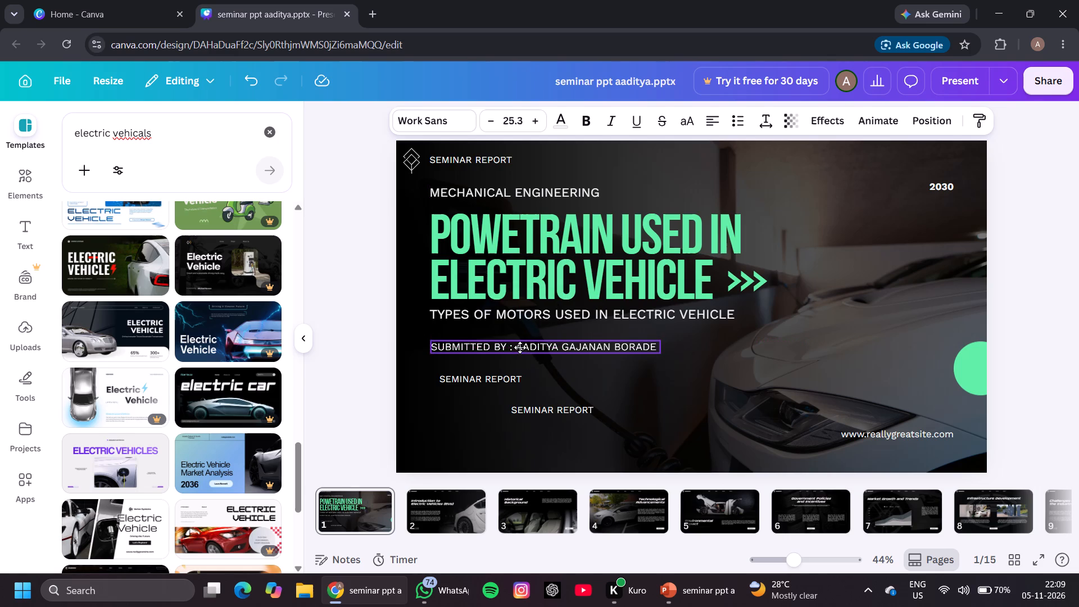
drag(520, 347, 545, 409)
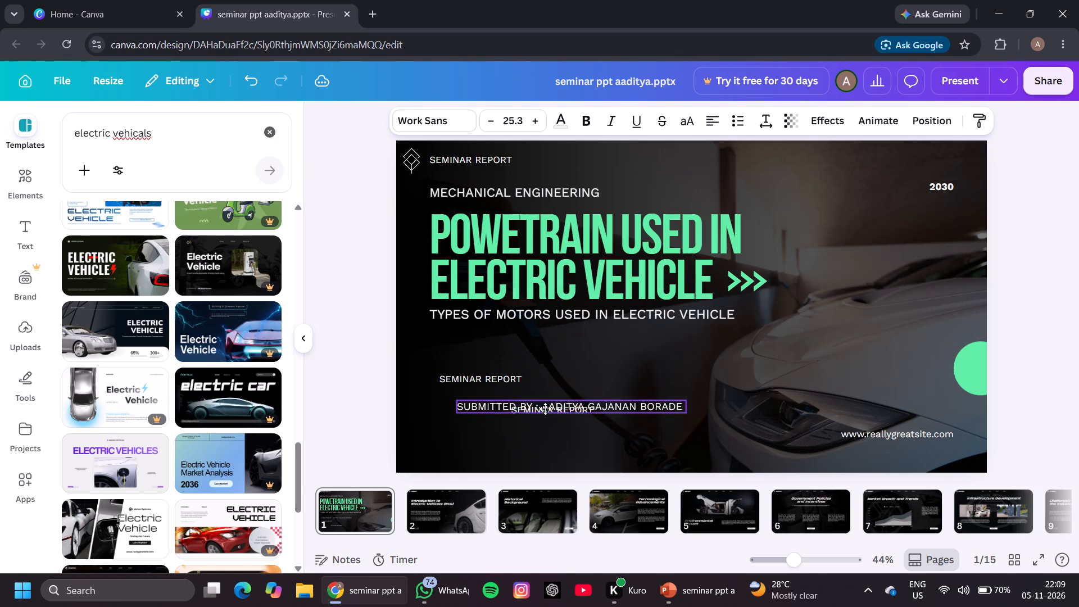
drag(545, 409, 746, 385)
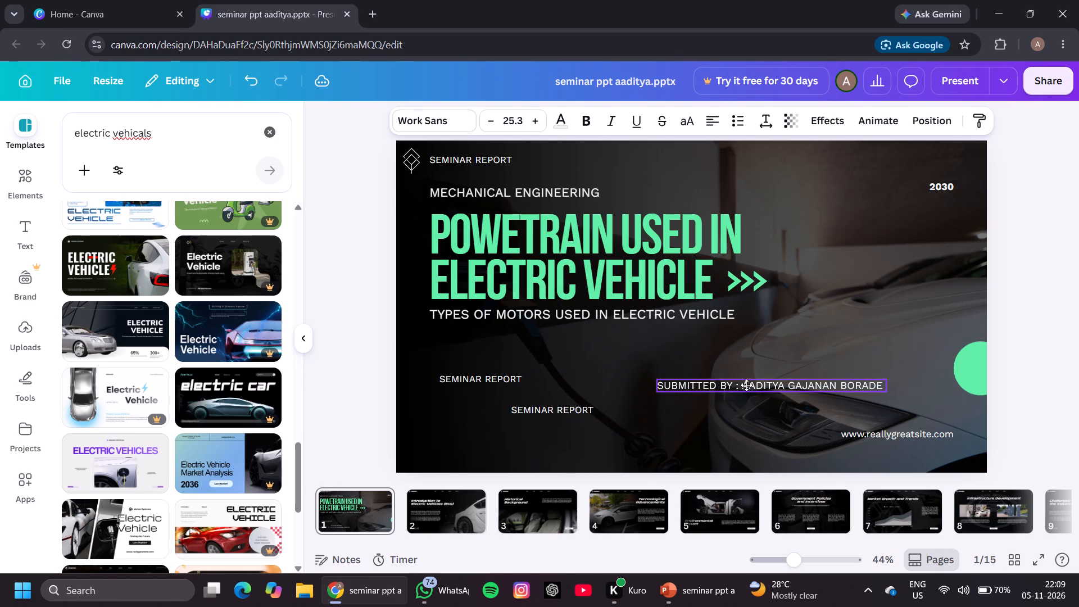
drag(746, 385, 683, 362)
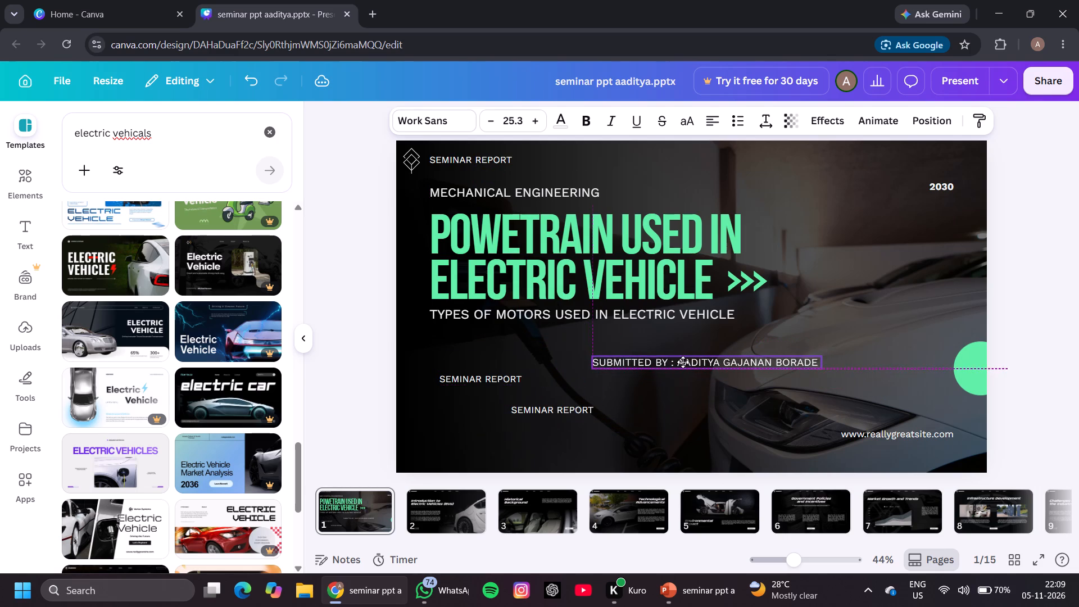
drag(683, 362, 681, 363)
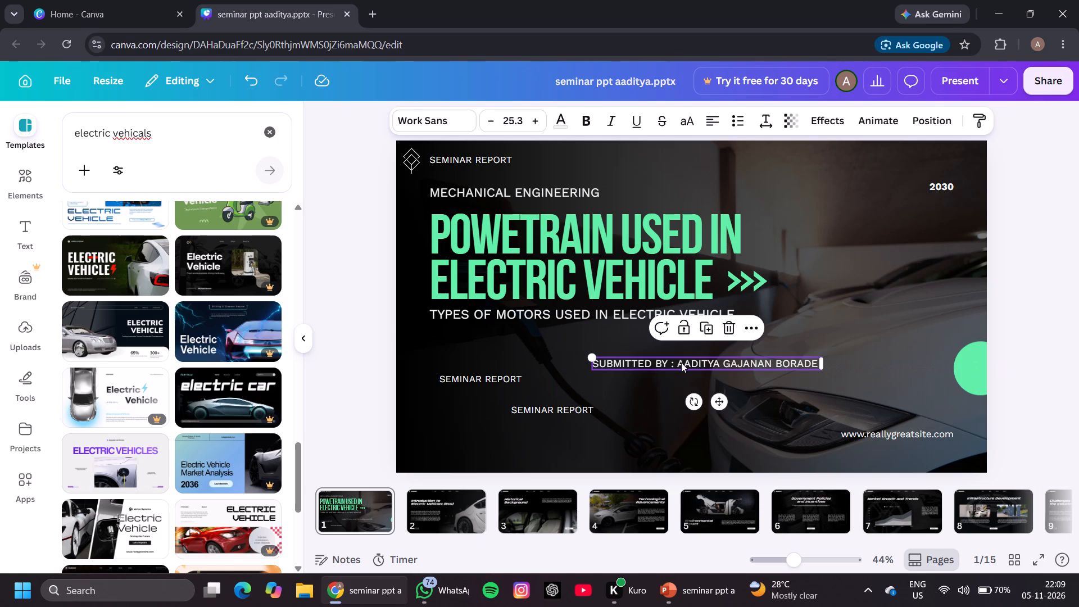
Change the middle "SEMINAR REPORT" copy to read "SEMESTER SEVEN".
click(516, 378)
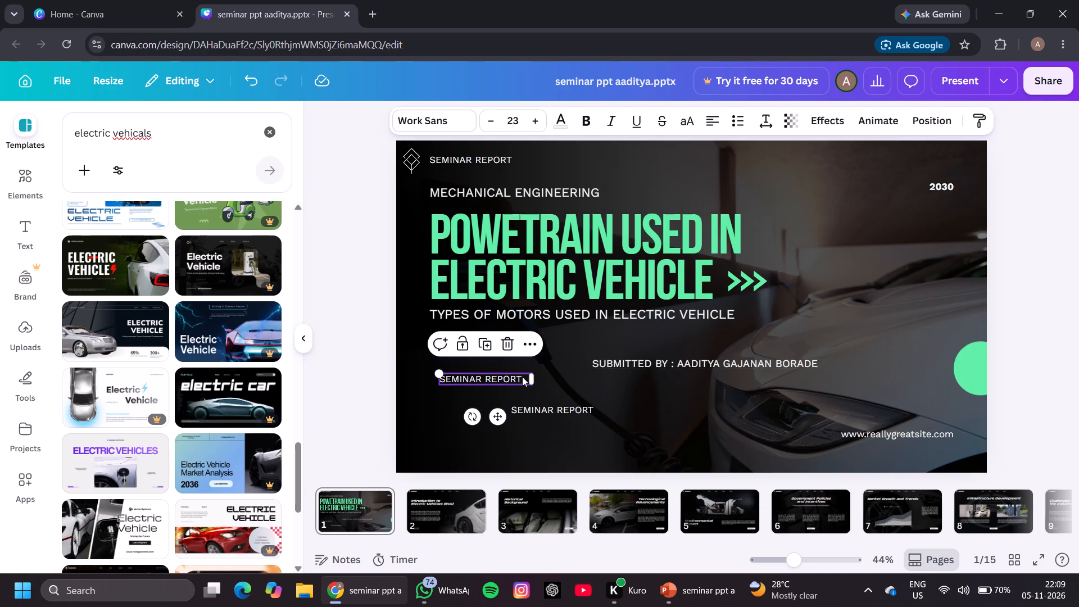
click(524, 377)
click(524, 377)
key(BackSpace)
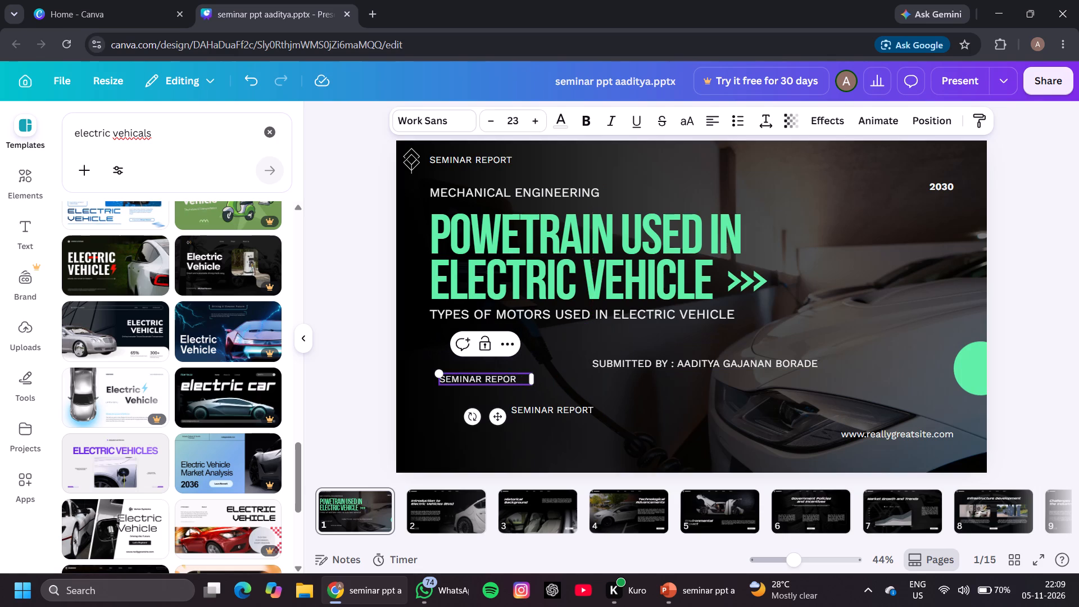
key(BackSpace)
key(BackSpace)
key(BackSpace)
key(BackSpace)
key(BackSpace)
key(BackSpace)
key(BackSpace)
key(BackSpace)
key(BackSpace)
key(BackSpace)
text(ESTER SEVEN)
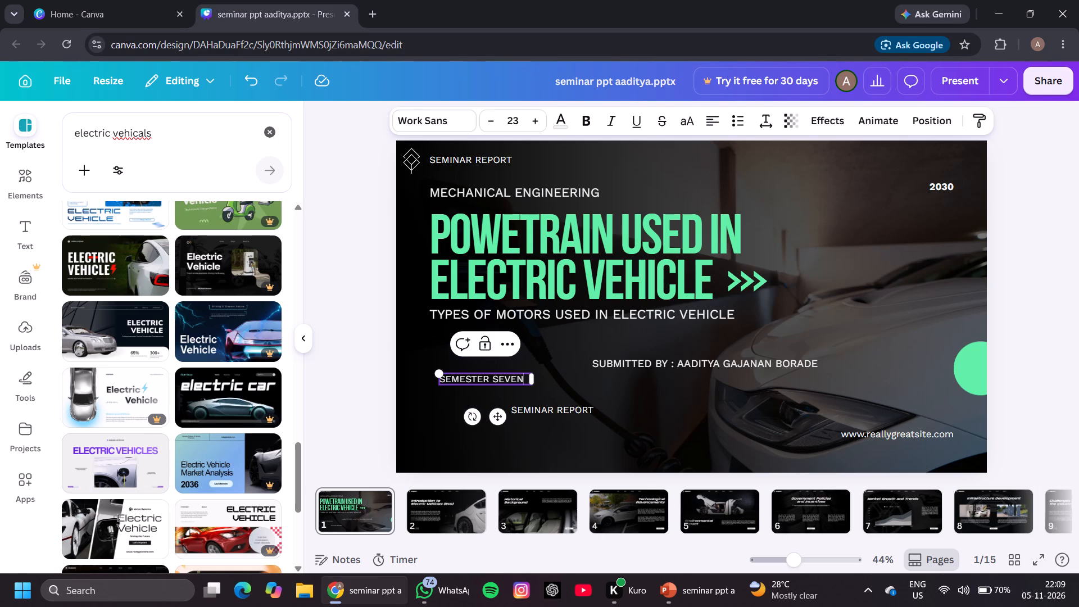
Replace the text of the remaining "SEMINAR REPORT" copy below "SEMESTER SEVEN" with "GUIDE : PROF." and the guide's name.
click(556, 407)
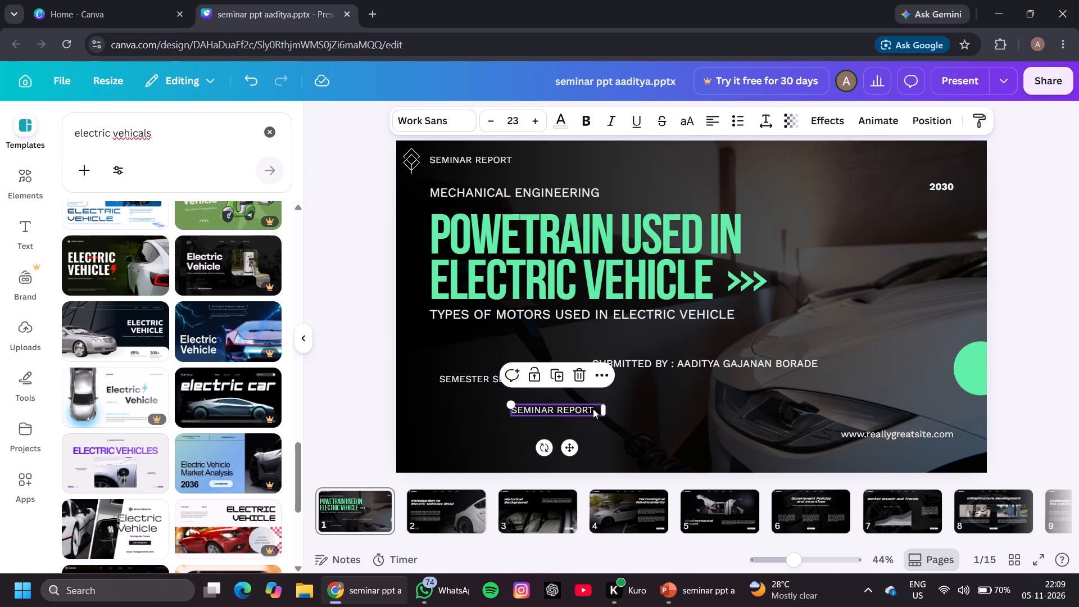
click(593, 409)
click(593, 409)
click(593, 409)
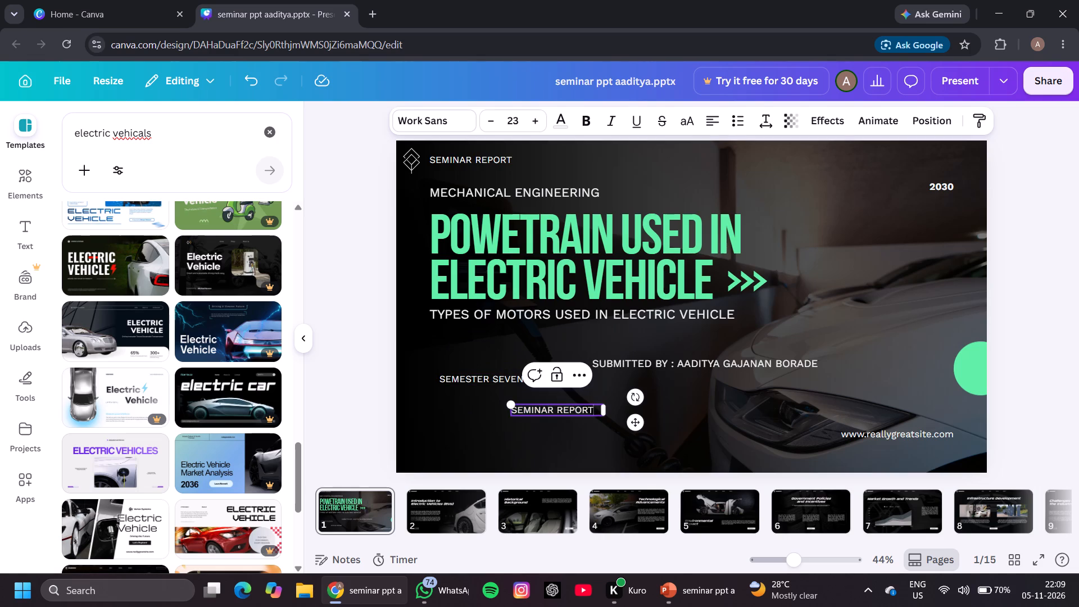
click(593, 409)
click(590, 414)
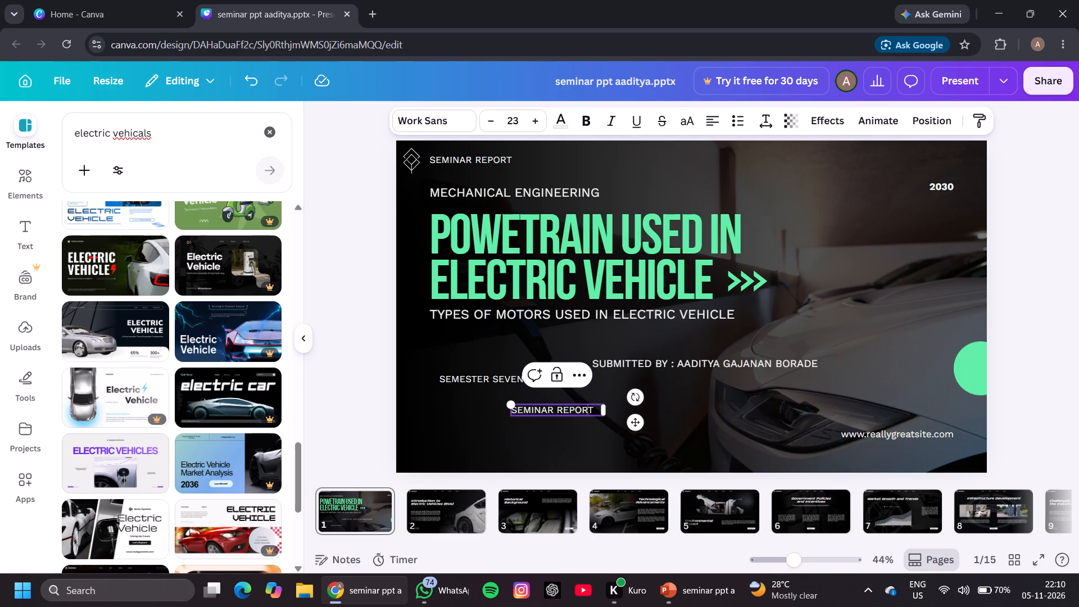
click(592, 413)
key(BackSpace)
key(BackSpace)
key(BackSpace)
key(BackSpace)
key(BackSpace)
key(BackSpace)
key(BackSpace)
key(BackSpace)
key(BackSpace)
key(BackSpace)
key(BackSpace)
key(BackSpace)
key(BackSpace)
key(BackSpace)
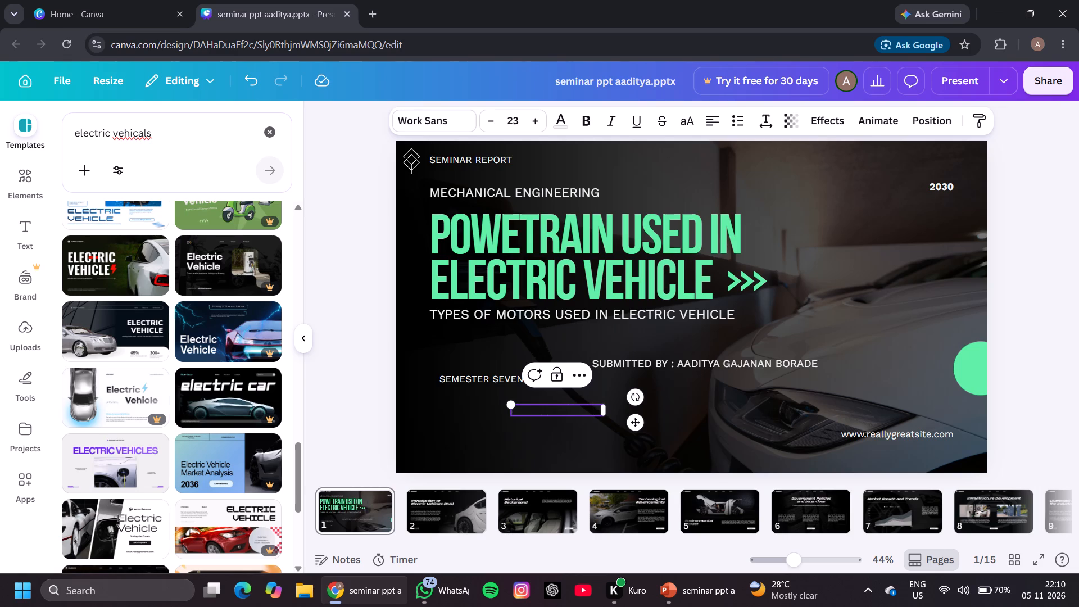
click(592, 413)
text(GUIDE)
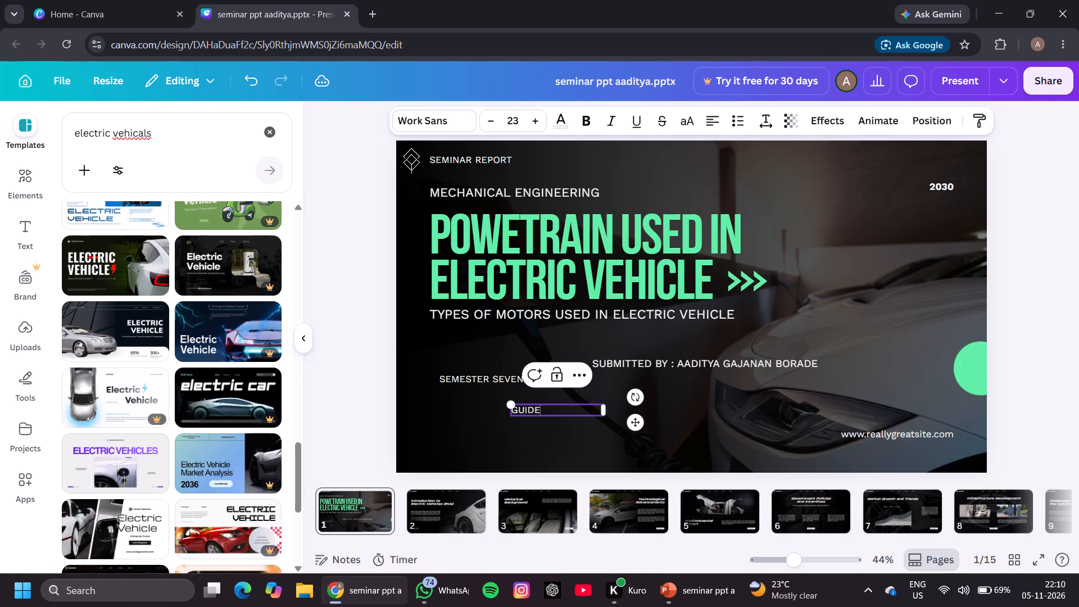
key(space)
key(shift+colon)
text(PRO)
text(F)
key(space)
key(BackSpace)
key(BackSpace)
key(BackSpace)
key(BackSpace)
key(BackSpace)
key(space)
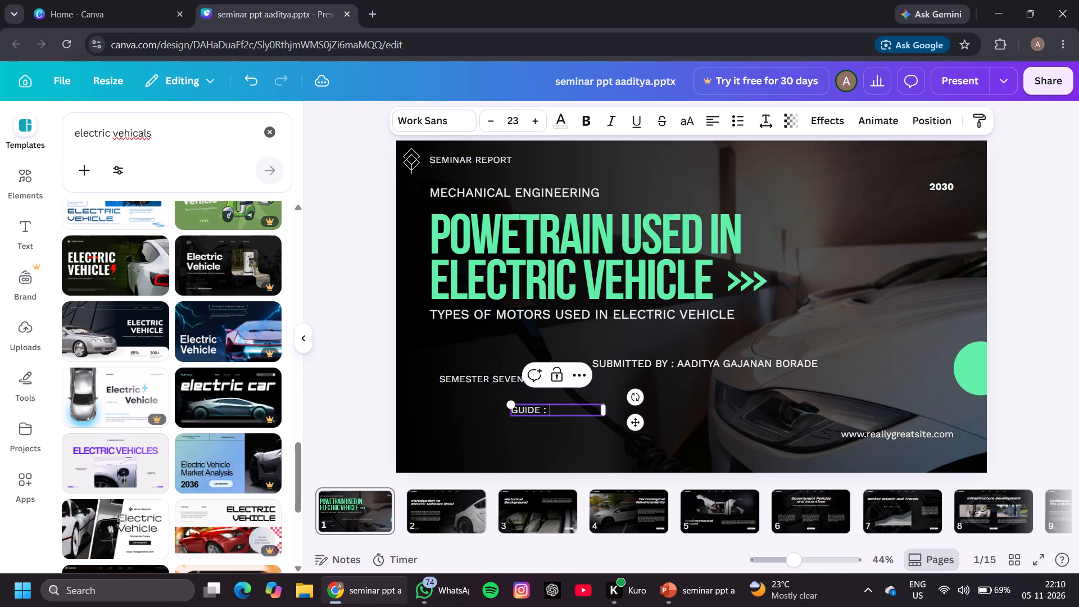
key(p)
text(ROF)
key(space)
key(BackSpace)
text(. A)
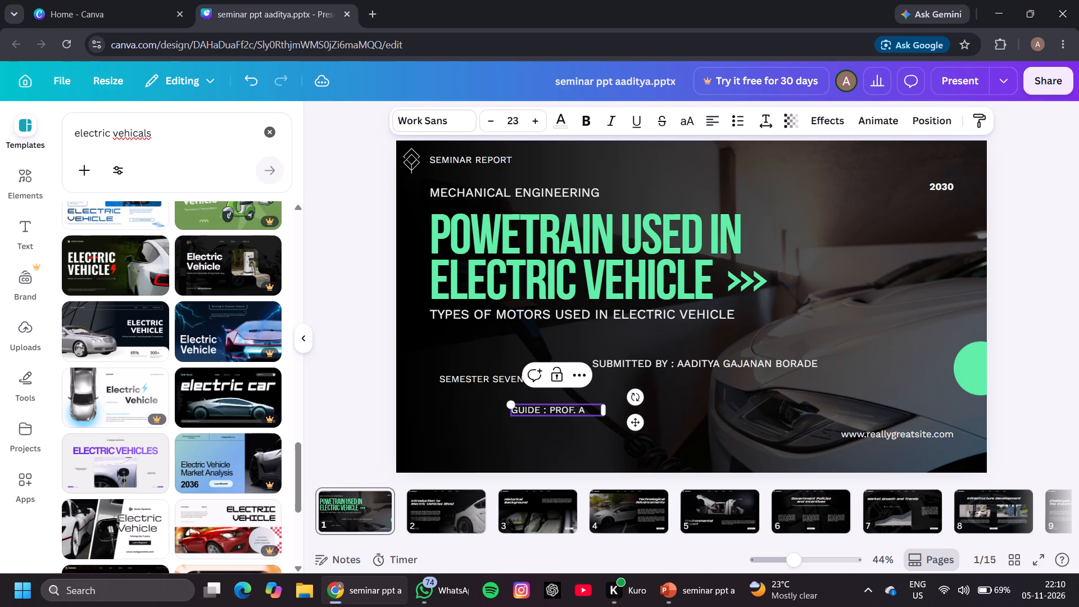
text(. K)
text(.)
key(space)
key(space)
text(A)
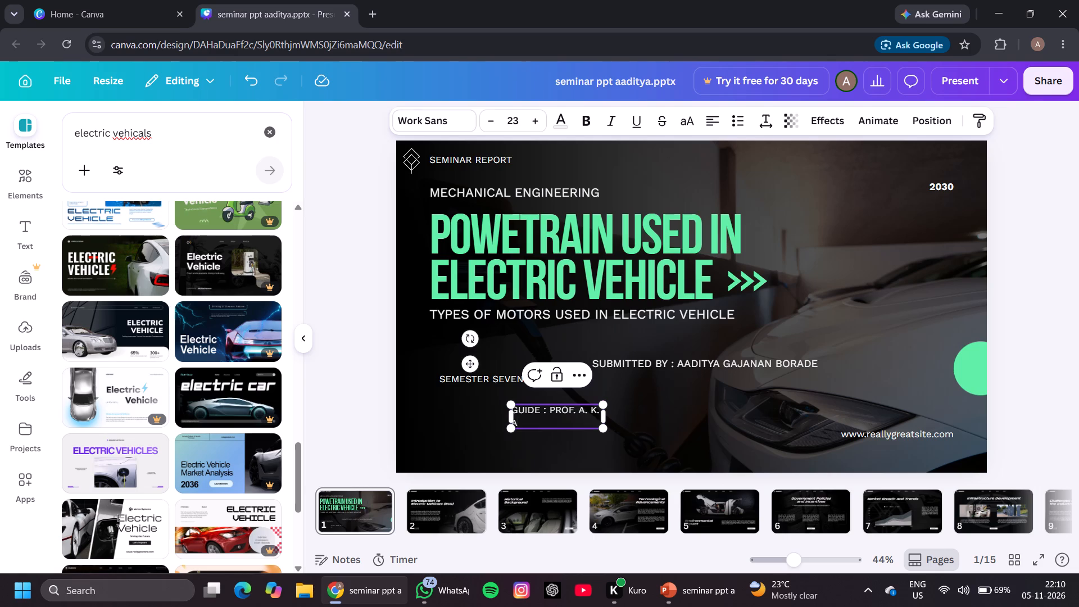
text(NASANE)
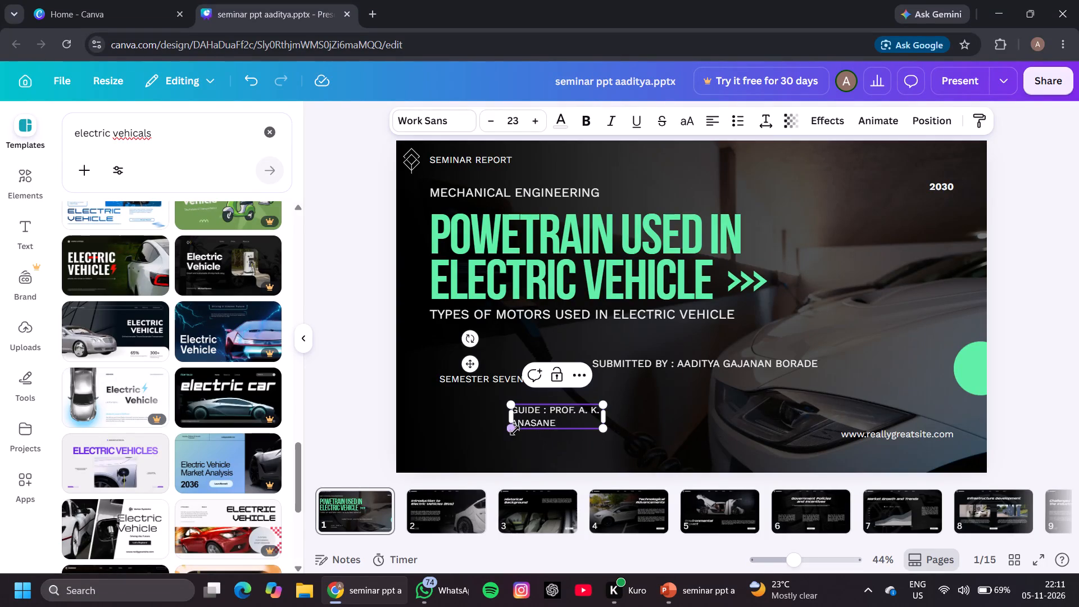
Fit the guide text box to a single line about 443 wide, removing the extra space before the surname.
drag(511, 421, 457, 409)
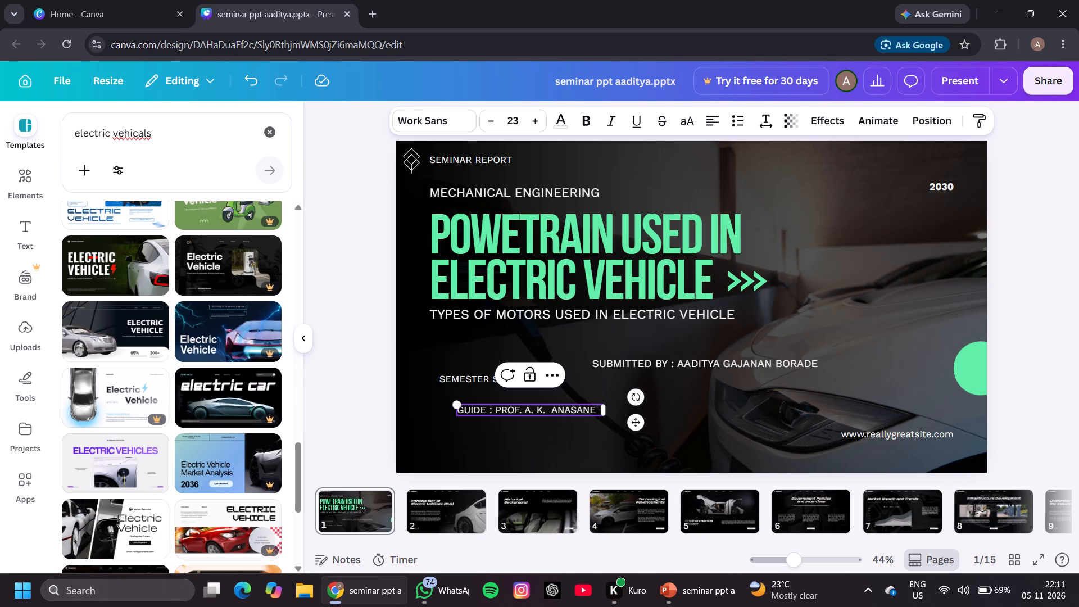
click(550, 410)
key(BackSpace)
drag(604, 411, 594, 411)
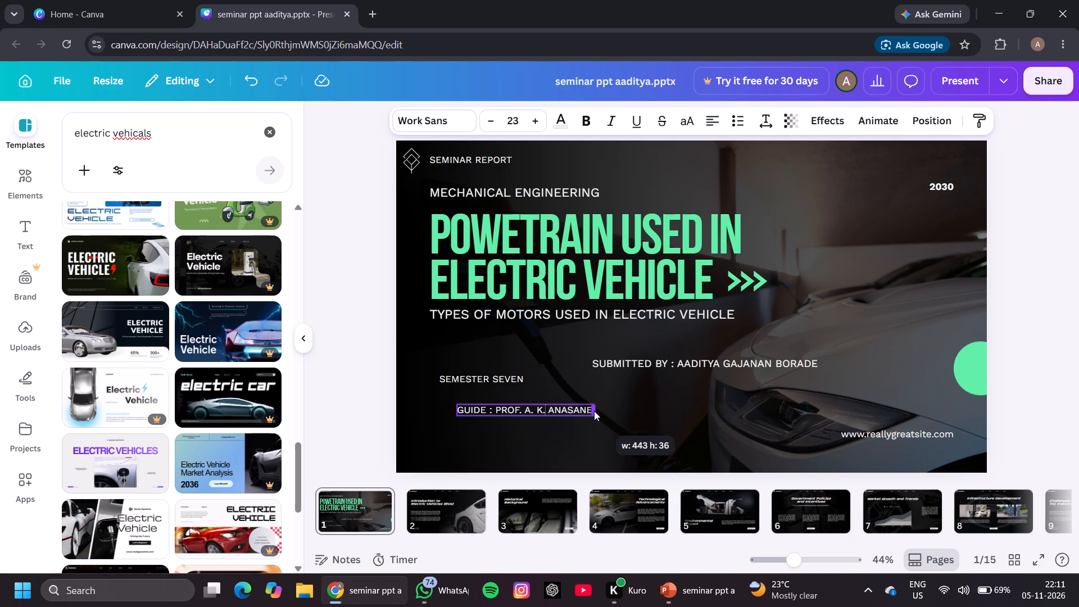
drag(594, 411, 595, 410)
click(592, 429)
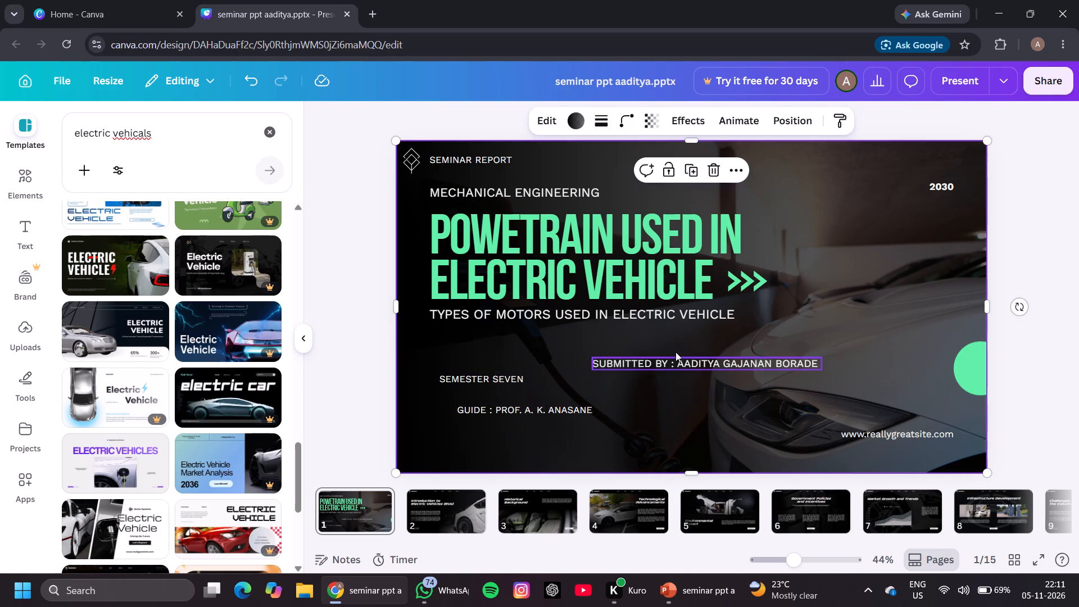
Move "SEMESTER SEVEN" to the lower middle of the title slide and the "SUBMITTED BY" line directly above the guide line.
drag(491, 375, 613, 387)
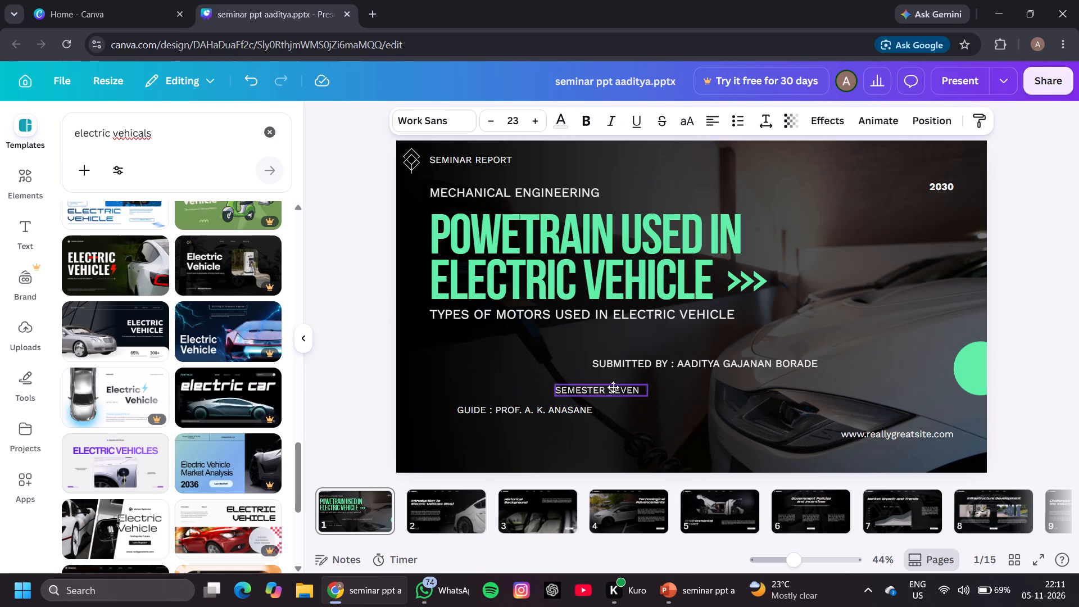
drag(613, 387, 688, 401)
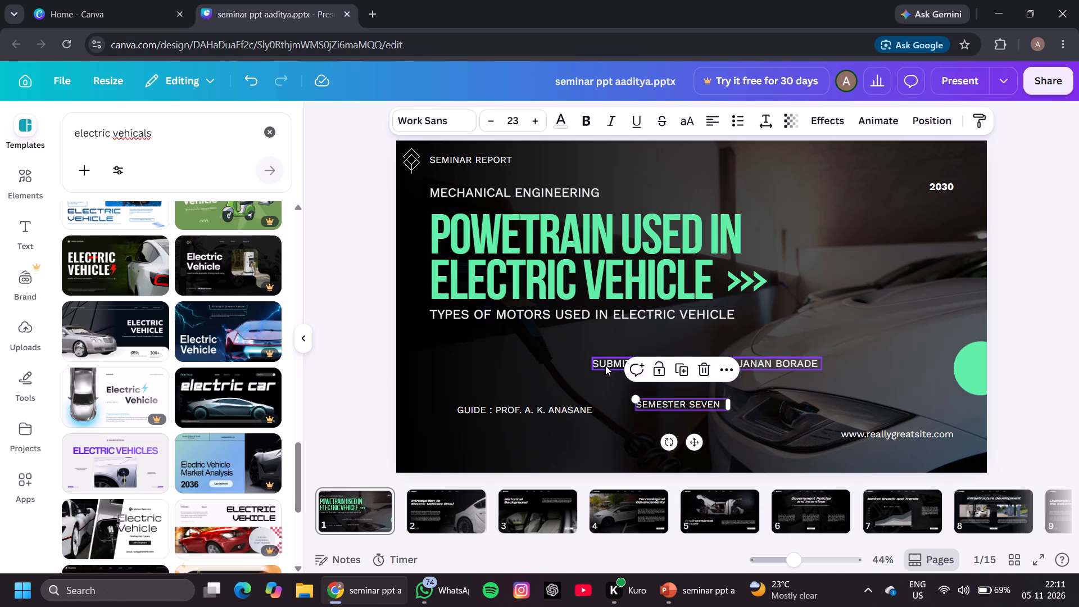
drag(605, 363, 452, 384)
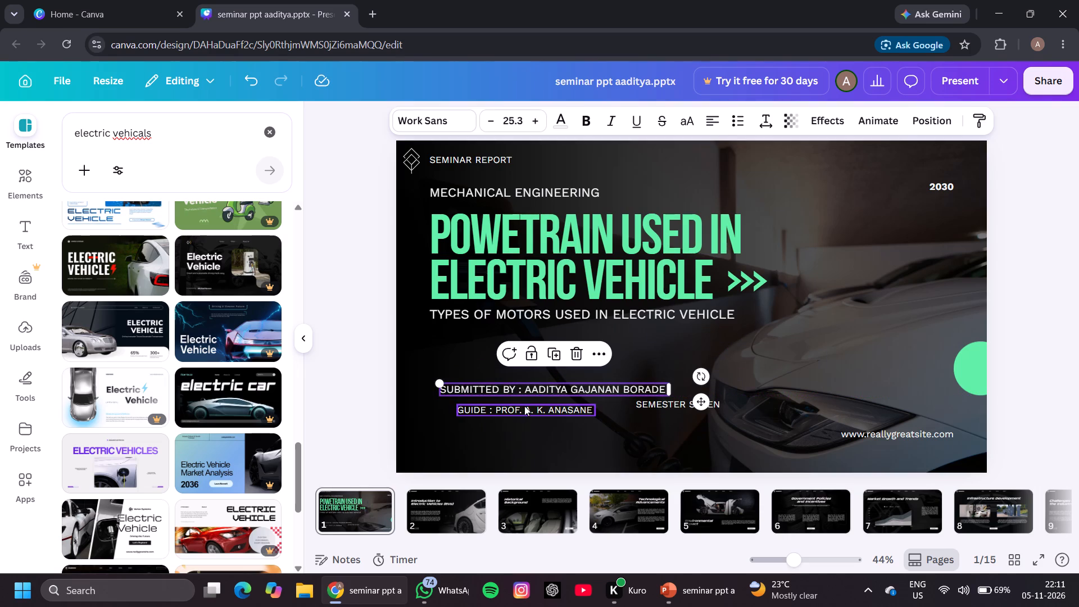
Enlarge the guide line to a font size of about 29.2 and move it lower, clear of the "SUBMITTED BY" line.
click(524, 406)
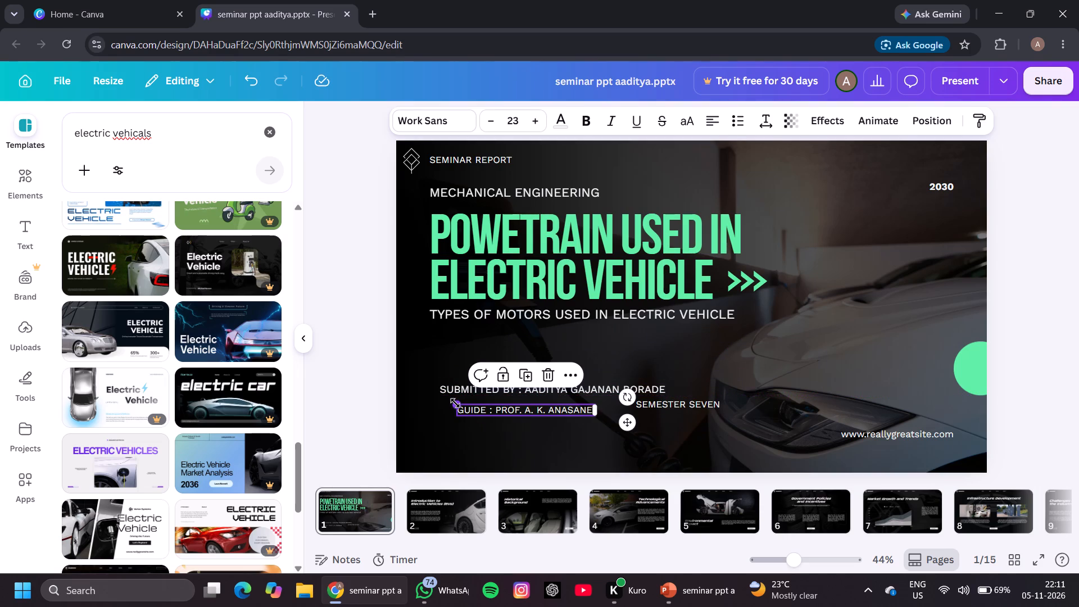
drag(455, 403, 420, 399)
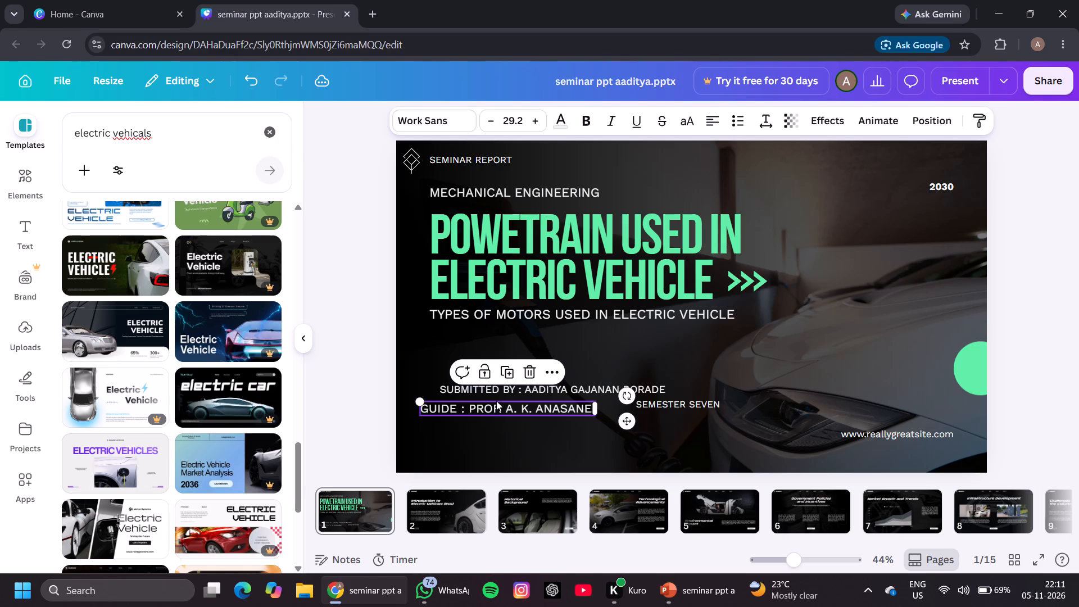
drag(492, 404, 550, 433)
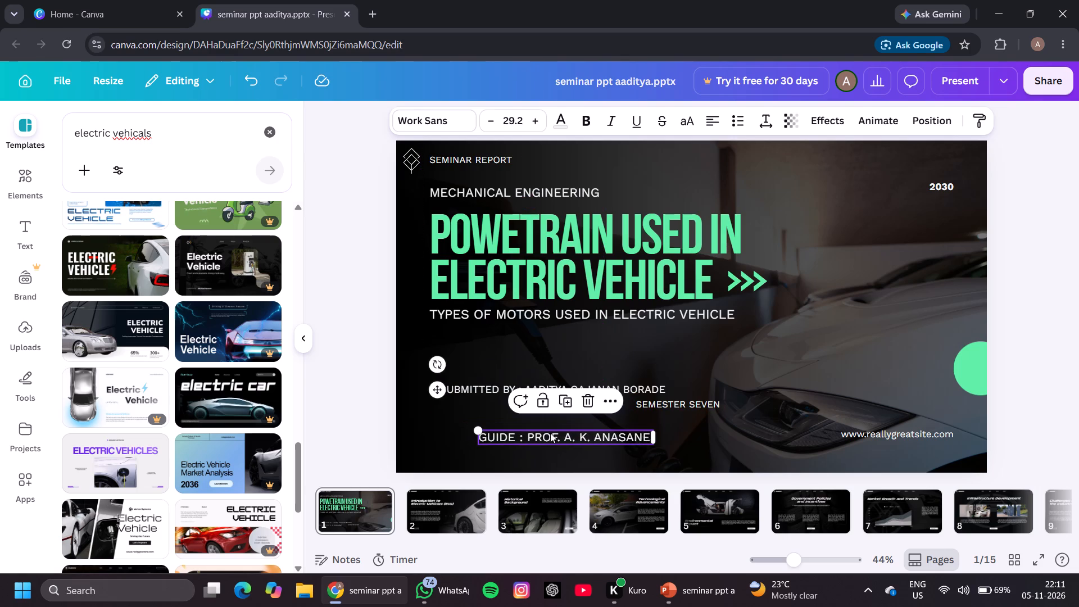
Enlarge the "SUBMITTED BY" line to a font size of about 28.5, about 836 wide.
click(479, 394)
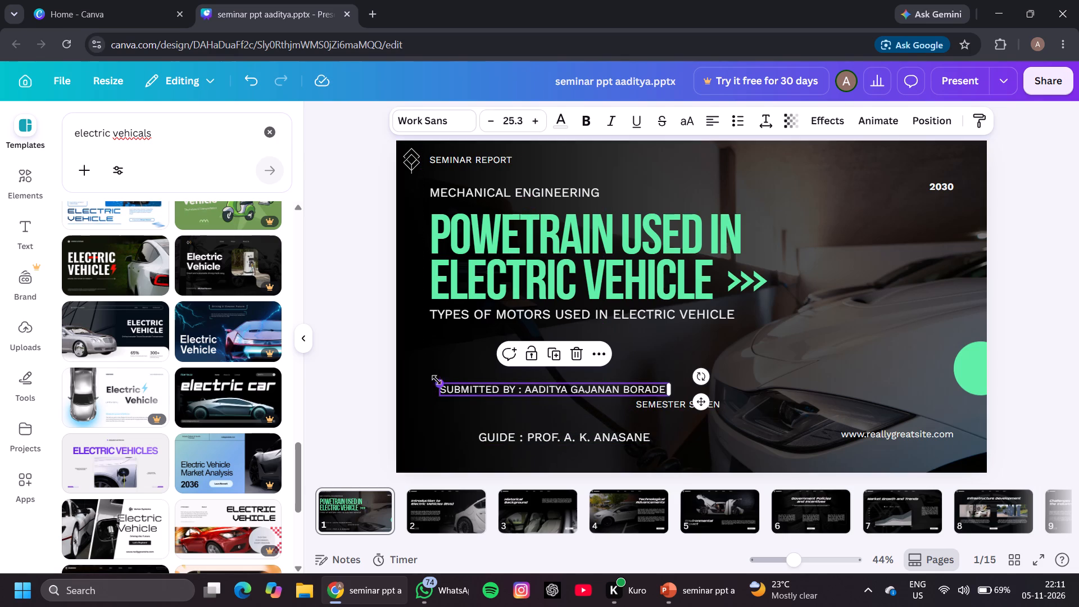
drag(433, 382, 409, 349)
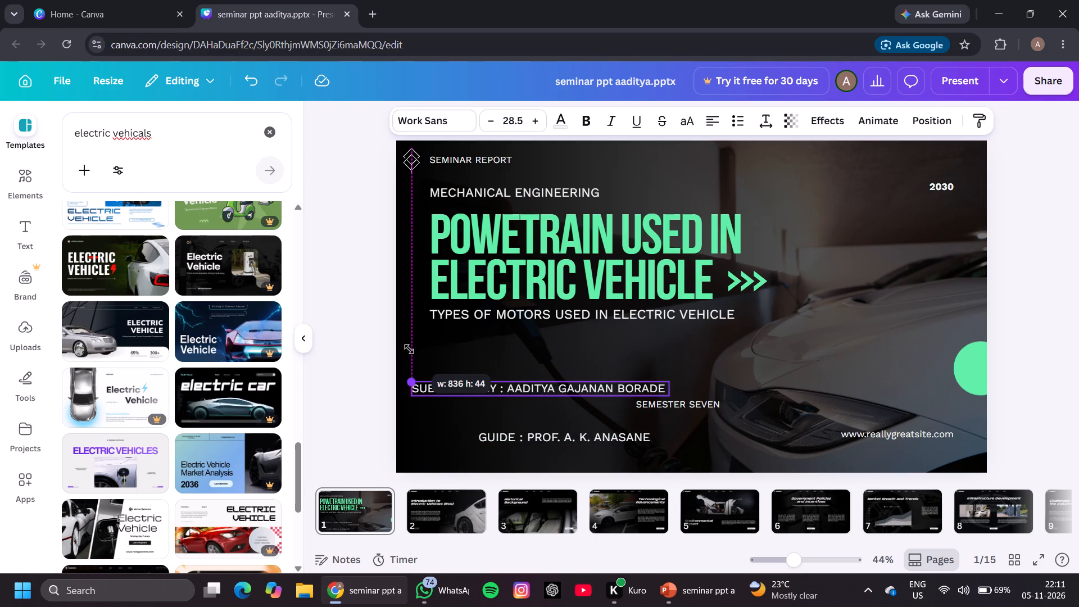
drag(409, 349, 409, 349)
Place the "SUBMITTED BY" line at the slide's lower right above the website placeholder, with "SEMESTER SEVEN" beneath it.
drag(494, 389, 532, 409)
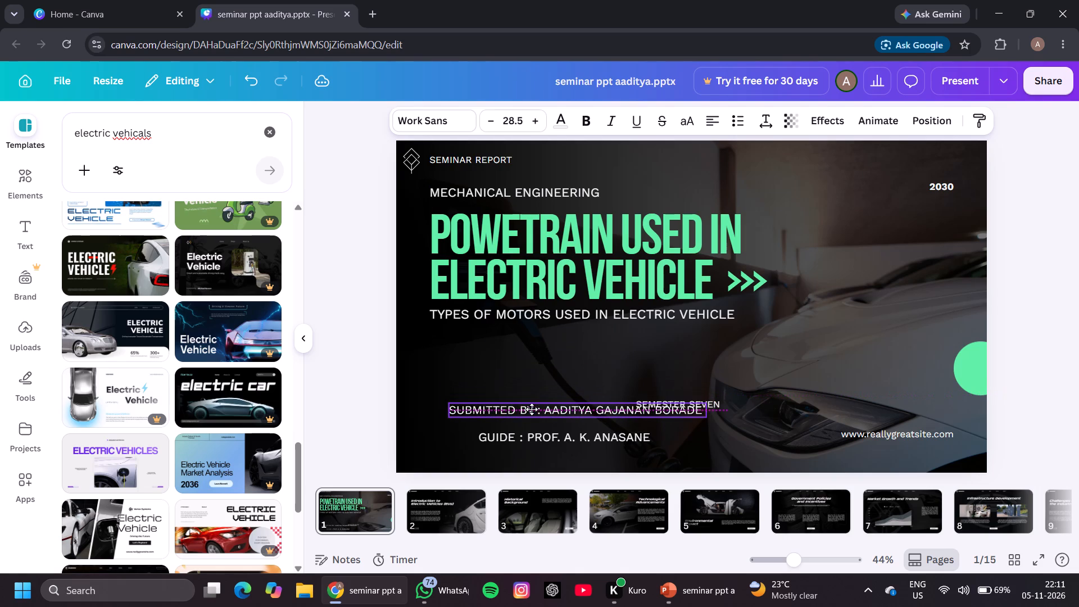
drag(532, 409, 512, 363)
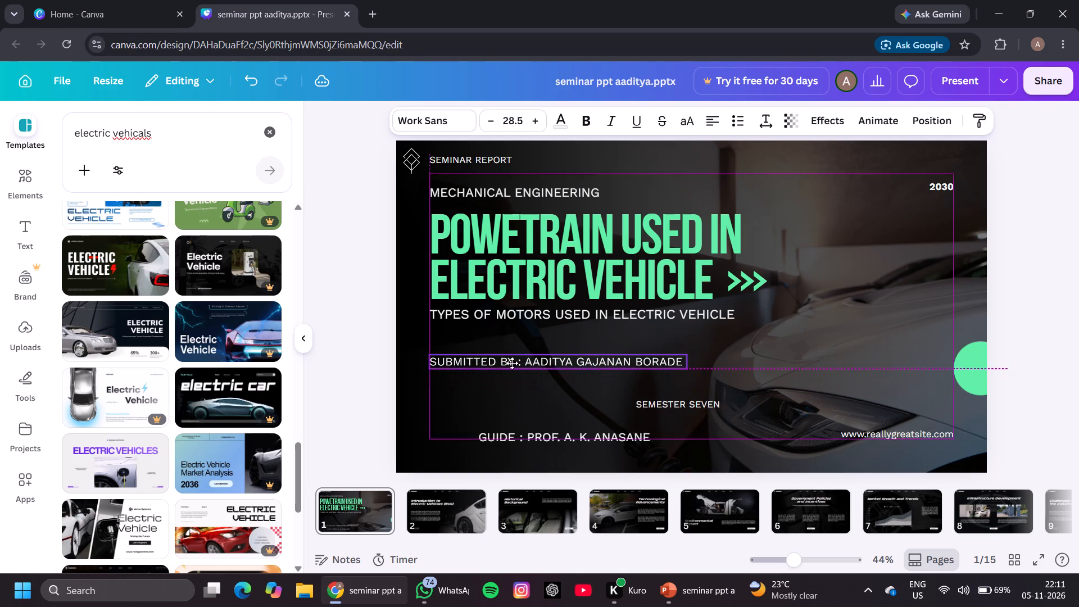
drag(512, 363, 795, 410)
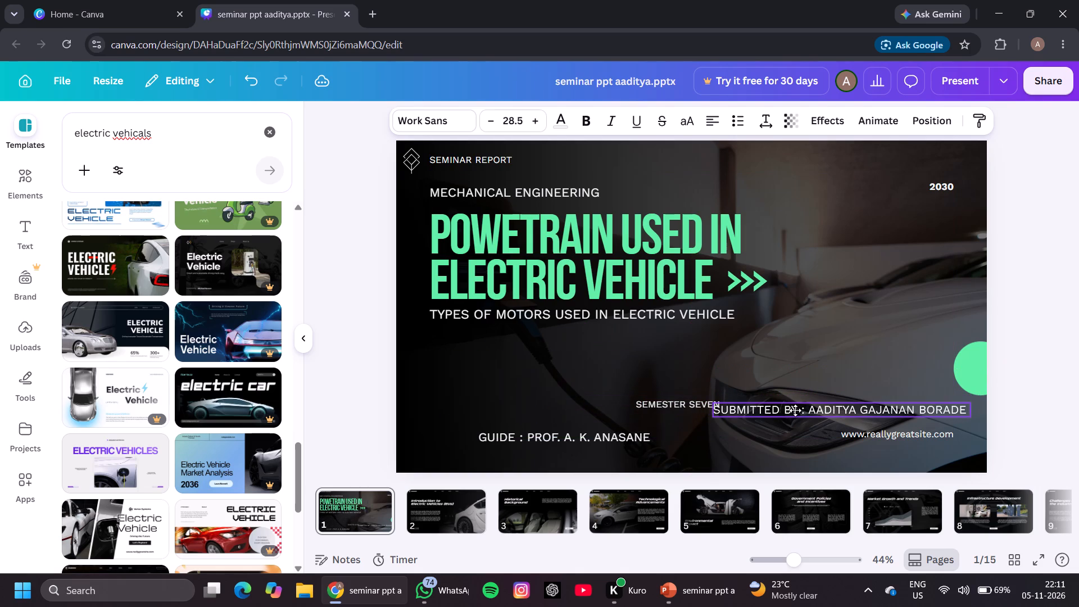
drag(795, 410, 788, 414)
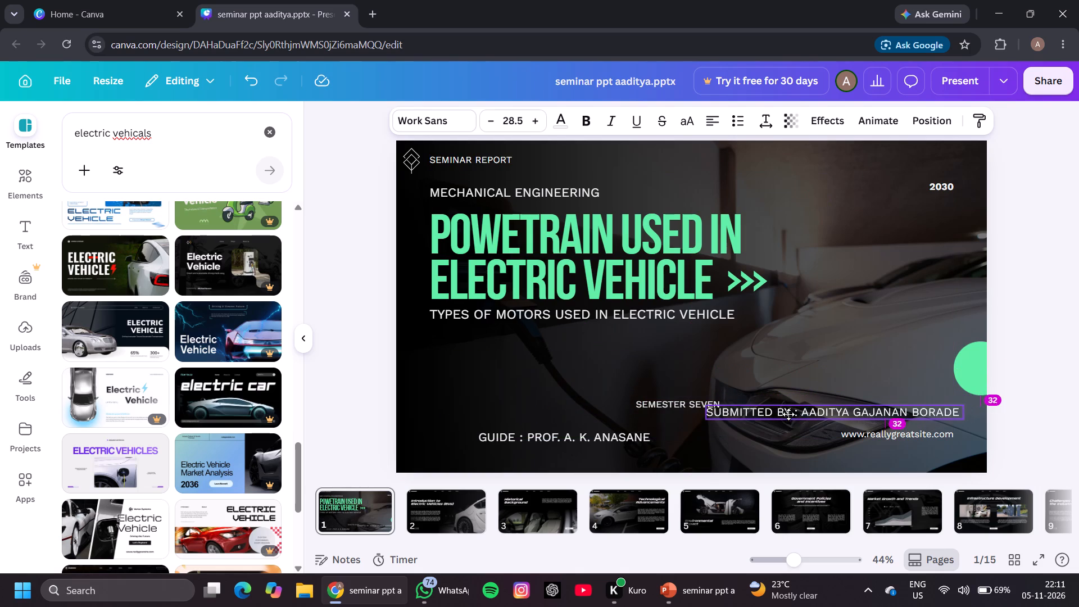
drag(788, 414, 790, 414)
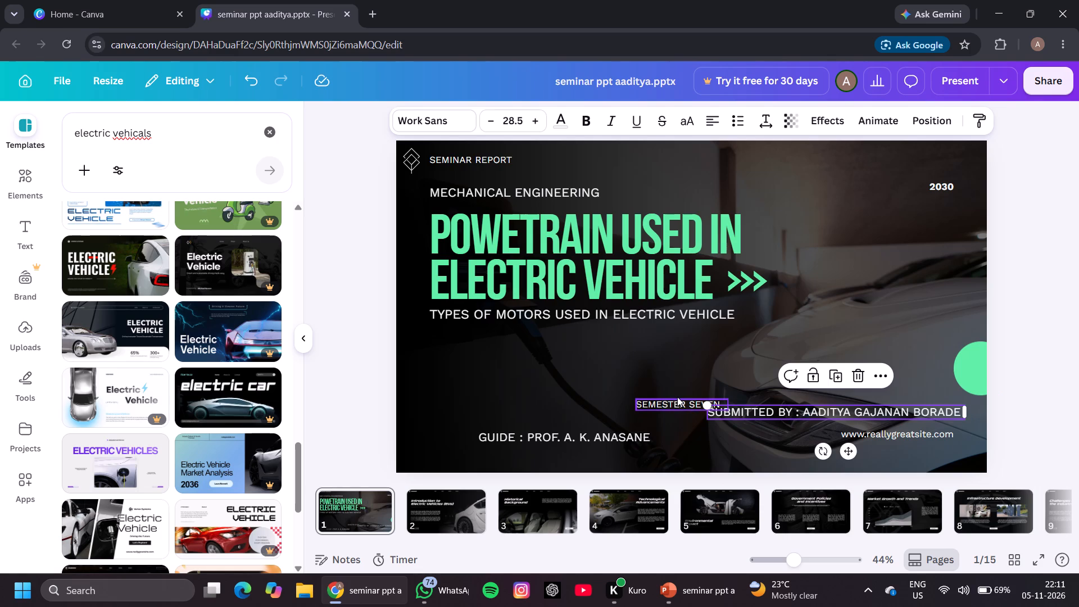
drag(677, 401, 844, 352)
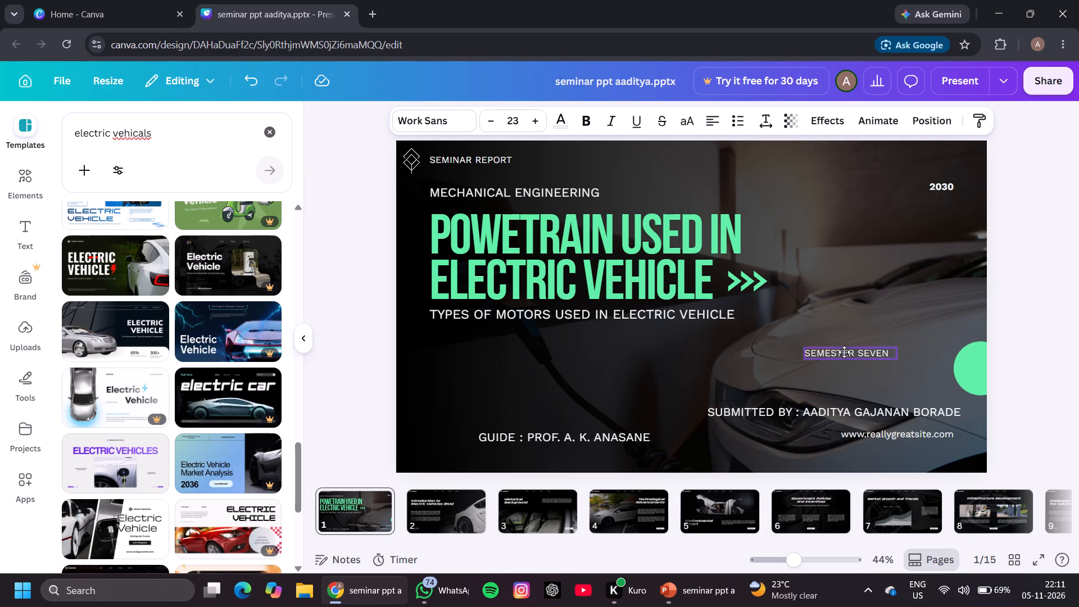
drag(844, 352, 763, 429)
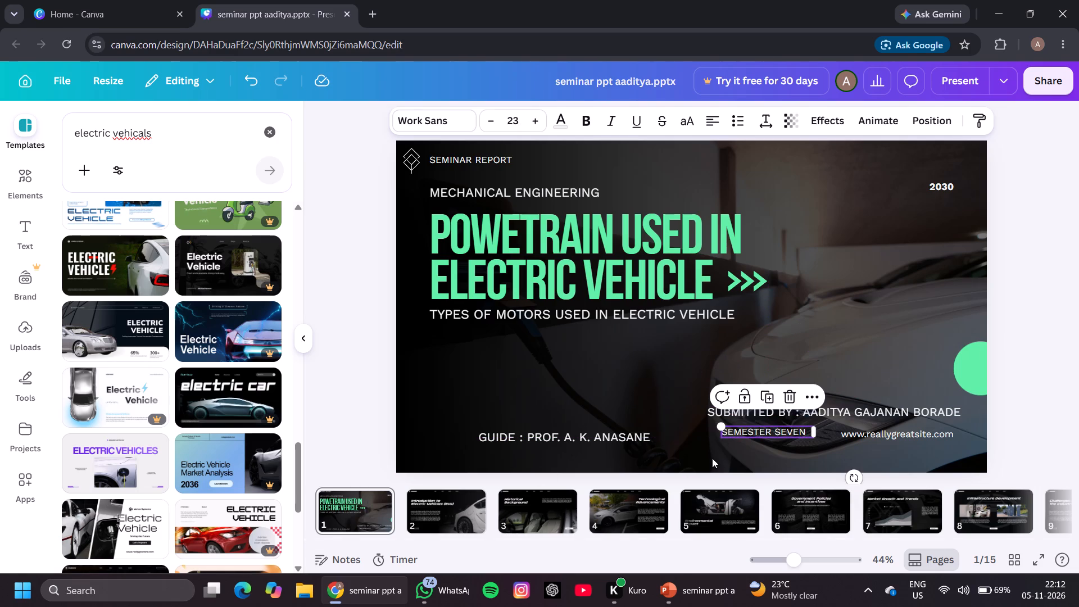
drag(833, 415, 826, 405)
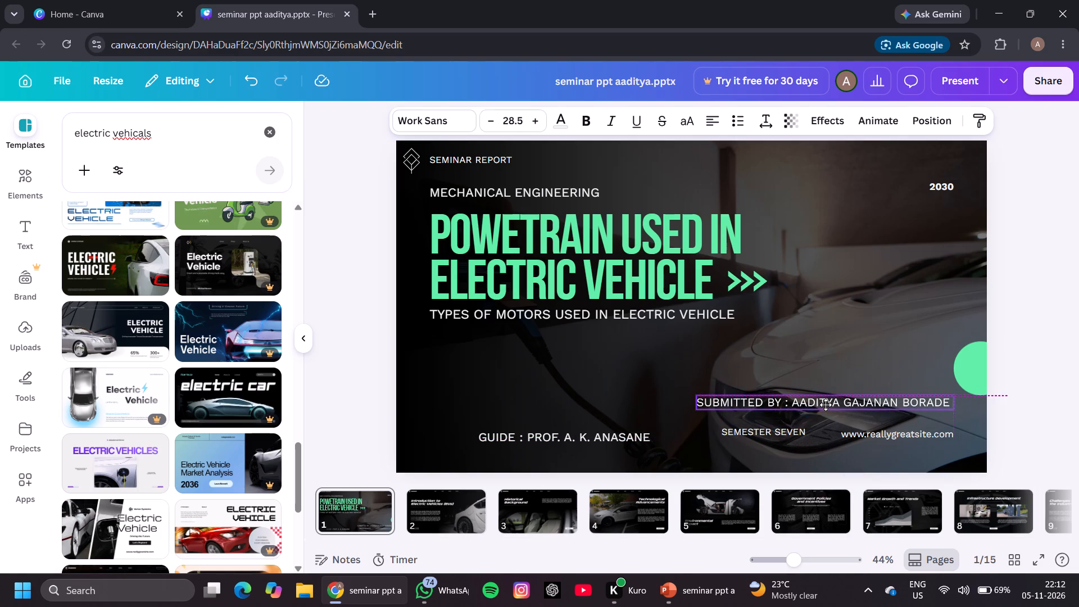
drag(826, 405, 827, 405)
click(895, 430)
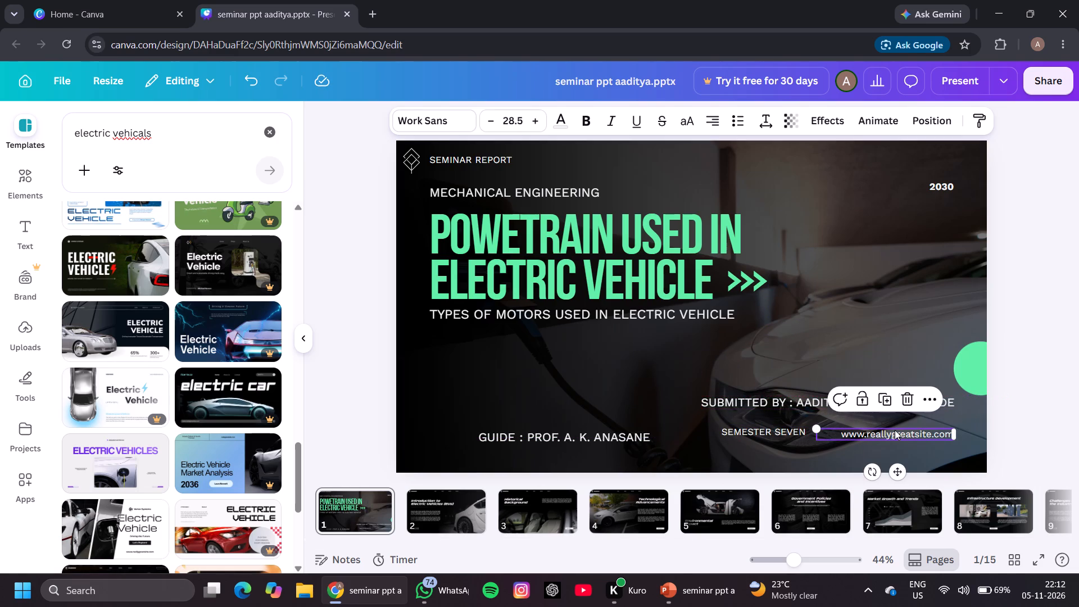
drag(915, 432, 787, 426)
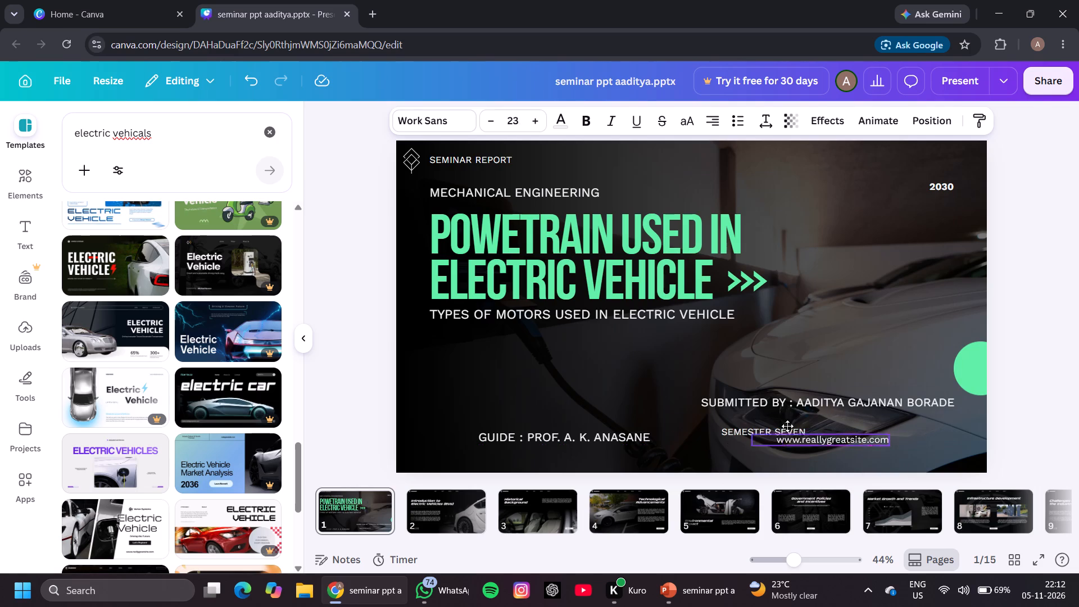
drag(787, 426, 570, 364)
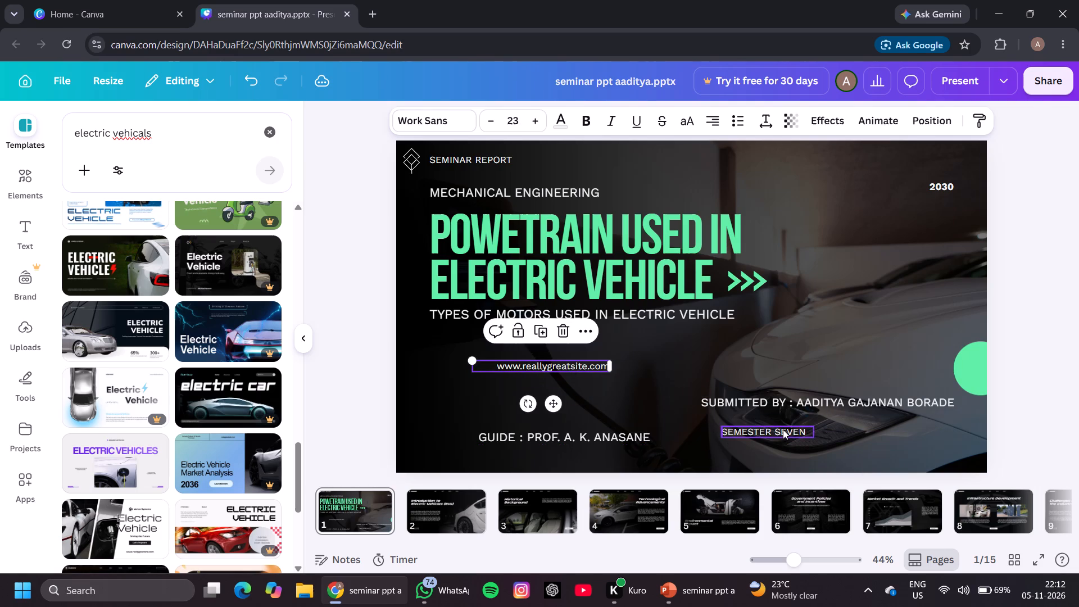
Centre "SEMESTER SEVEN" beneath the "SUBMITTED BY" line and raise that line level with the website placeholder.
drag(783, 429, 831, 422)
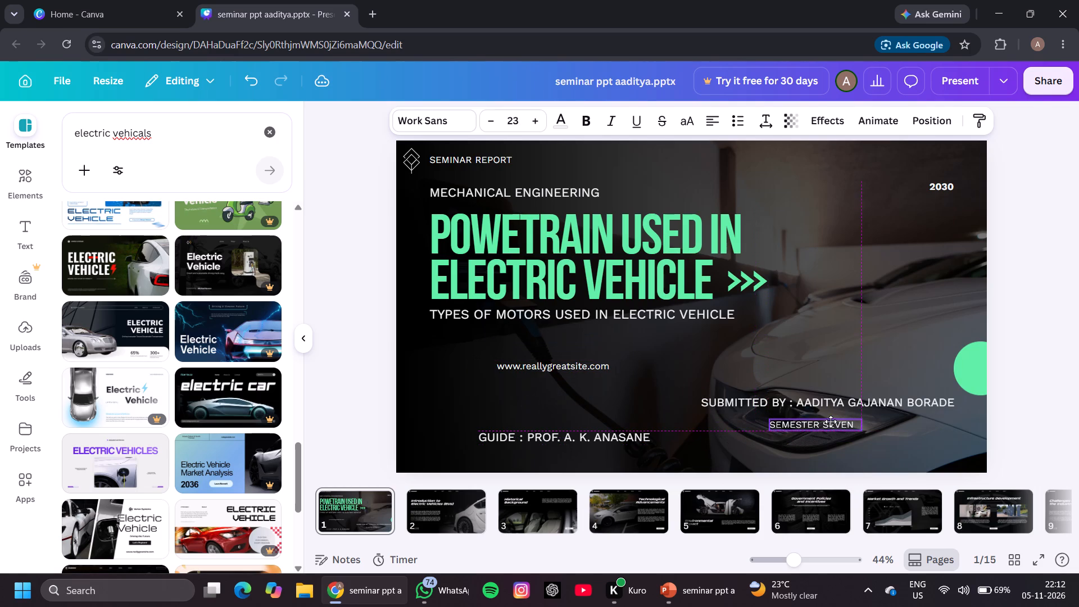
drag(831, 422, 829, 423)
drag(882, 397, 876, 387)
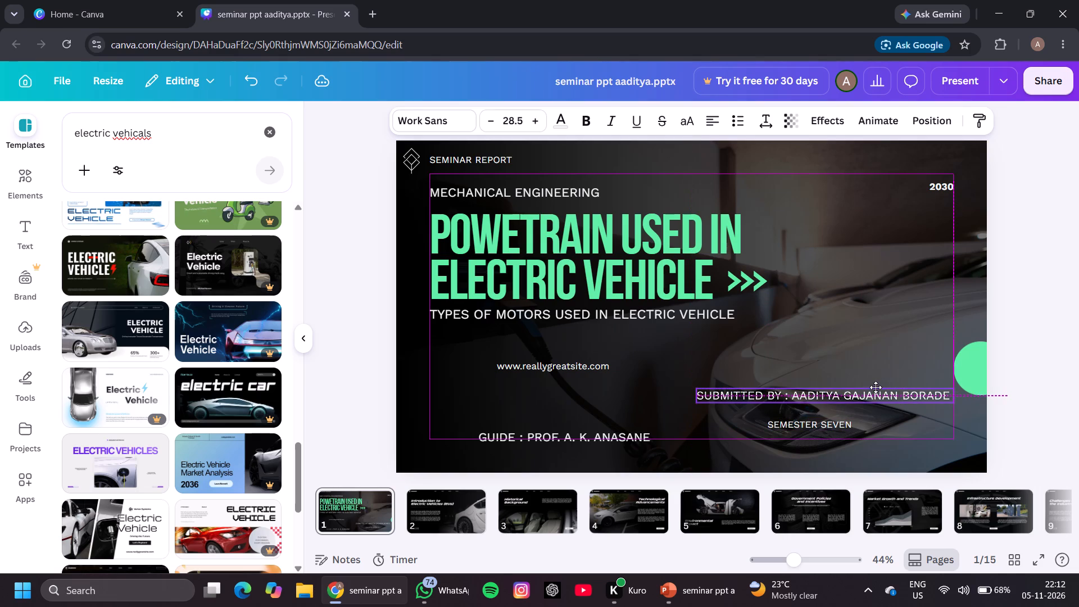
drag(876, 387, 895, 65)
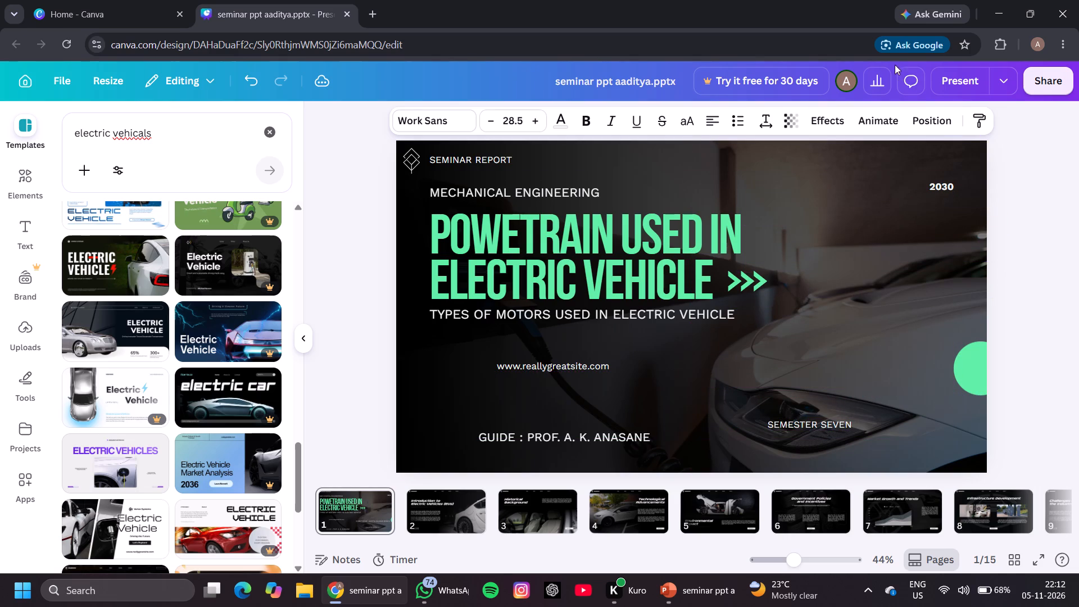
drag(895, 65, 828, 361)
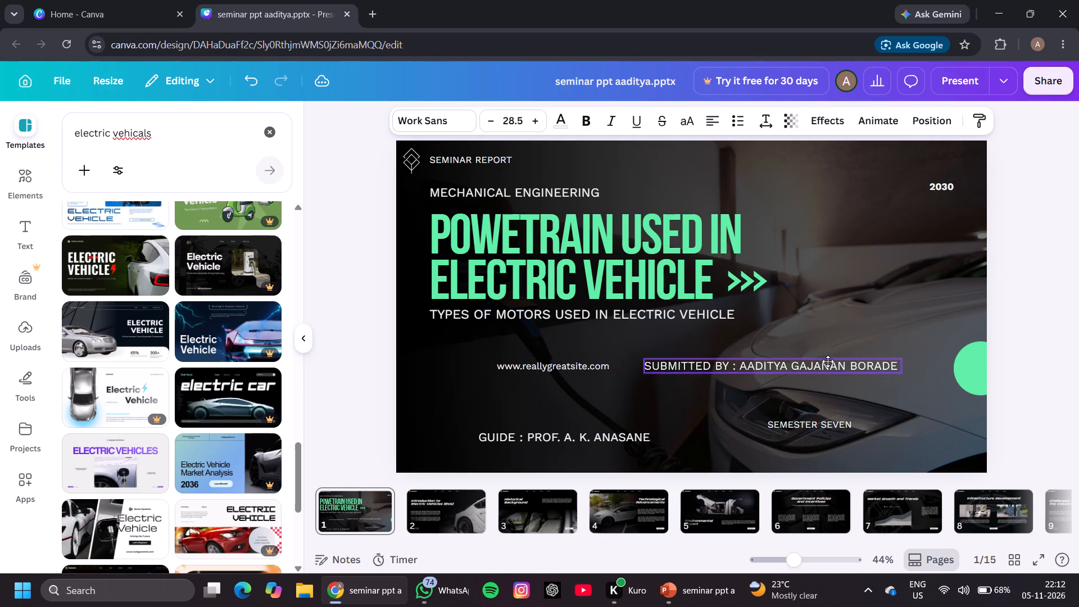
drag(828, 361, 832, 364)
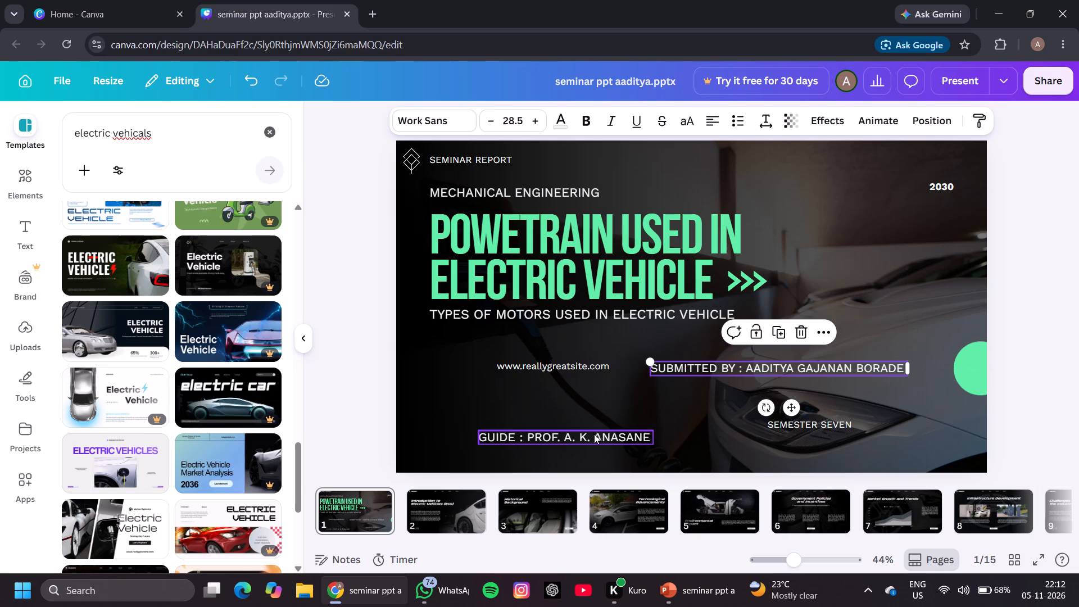
Move the guide line to the lower right corner of the title slide, beneath "SEMESTER SEVEN".
drag(592, 434, 879, 443)
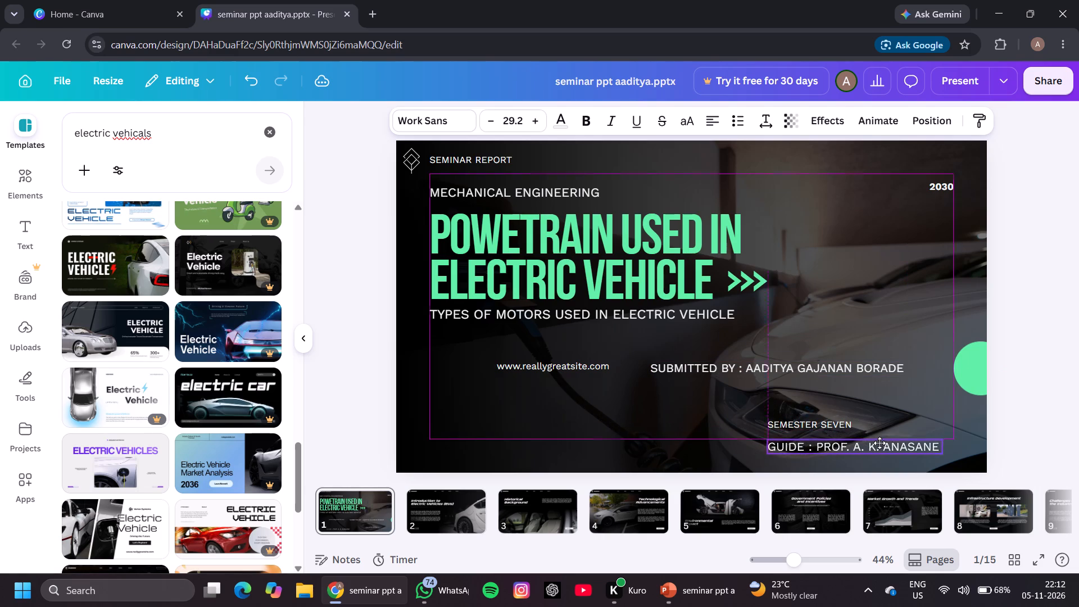
drag(879, 443, 896, 440)
Move the "SUBMITTED BY" line to the lower left corner of the title slide.
drag(772, 370, 584, 486)
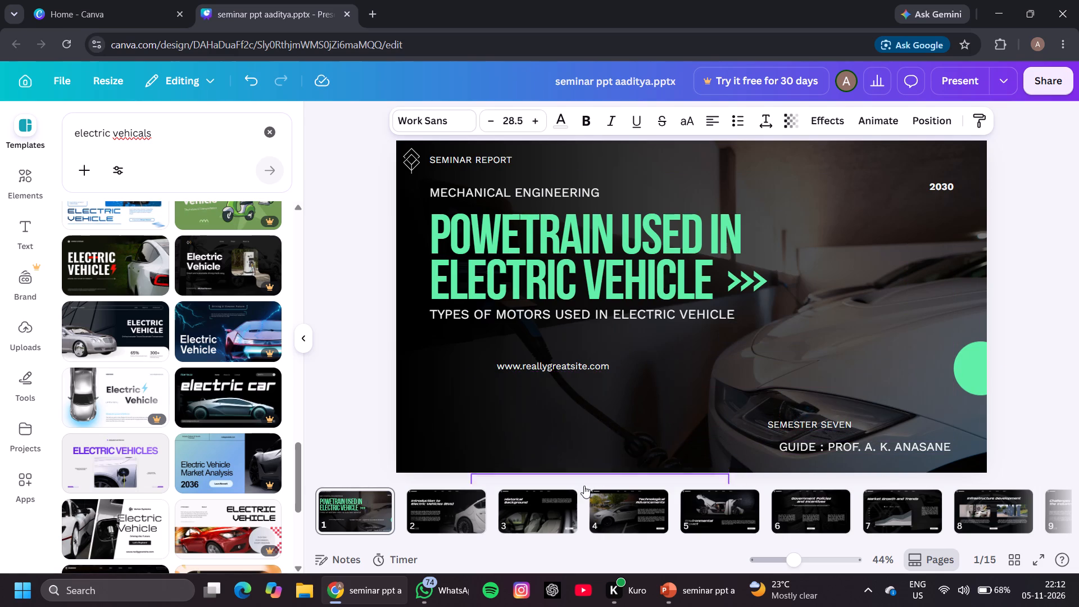
drag(584, 486, 535, 433)
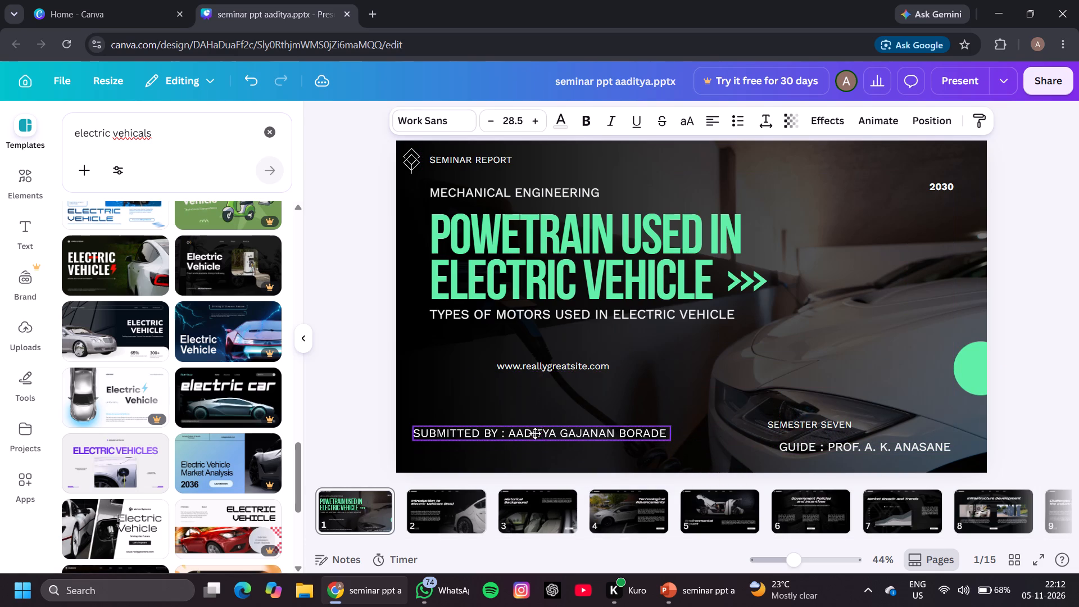
drag(535, 433, 534, 432)
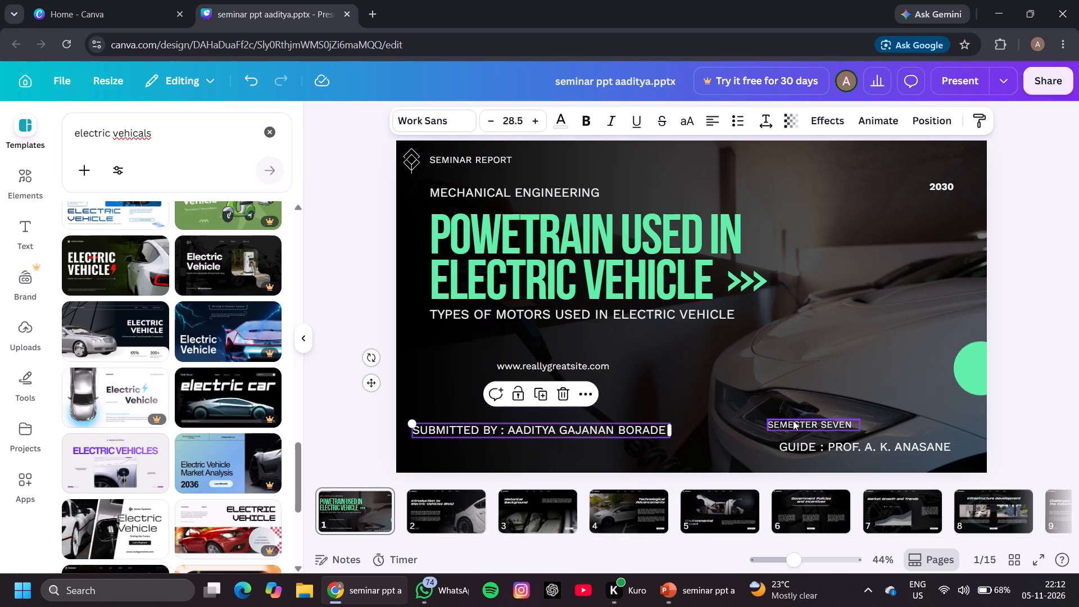
Move "SEMESTER SEVEN" next to the end of the "SUBMITTED BY" line at the bottom of the title slide.
drag(792, 420, 713, 429)
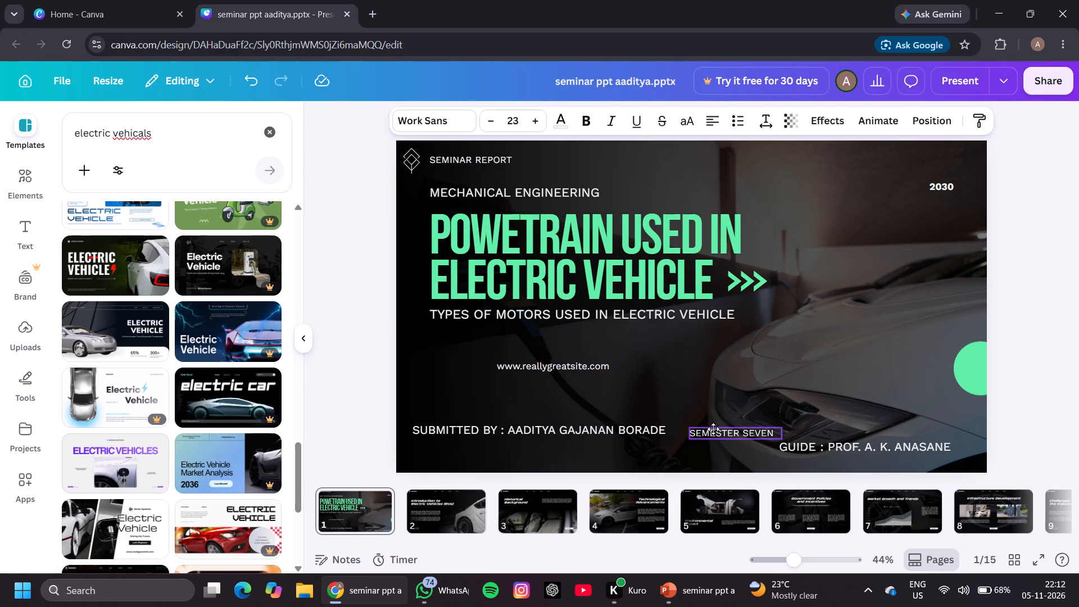
Nudge the "SEMESTER SEVEN" text slightly closer to the end of the "SUBMITTED BY" line.
drag(713, 429, 711, 428)
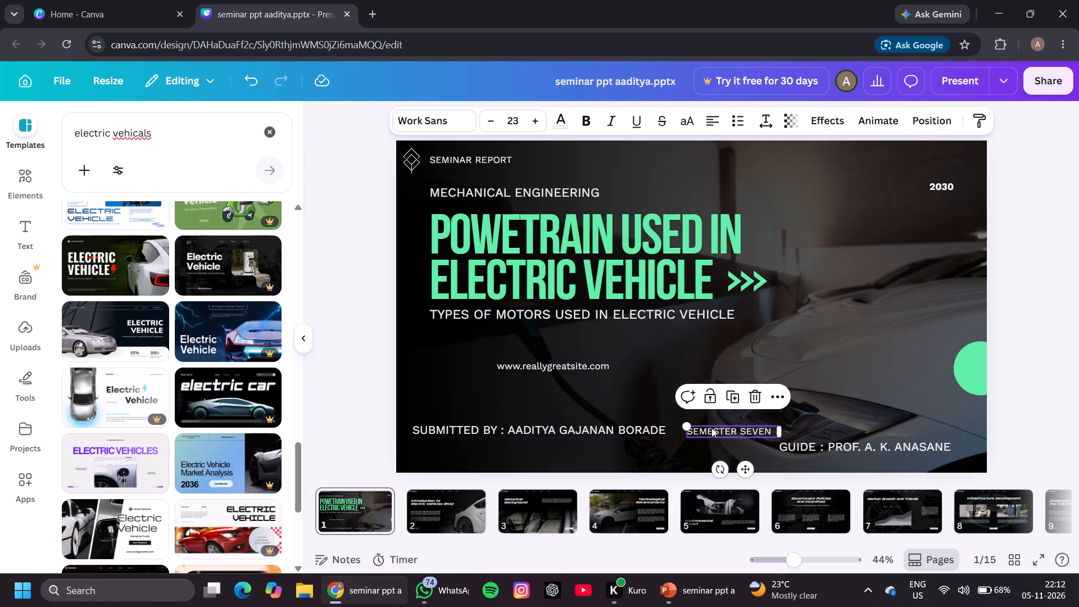
Move the guide line directly beneath the "SUBMITTED BY" line, with both lines starting at the same left edge.
drag(828, 443, 541, 449)
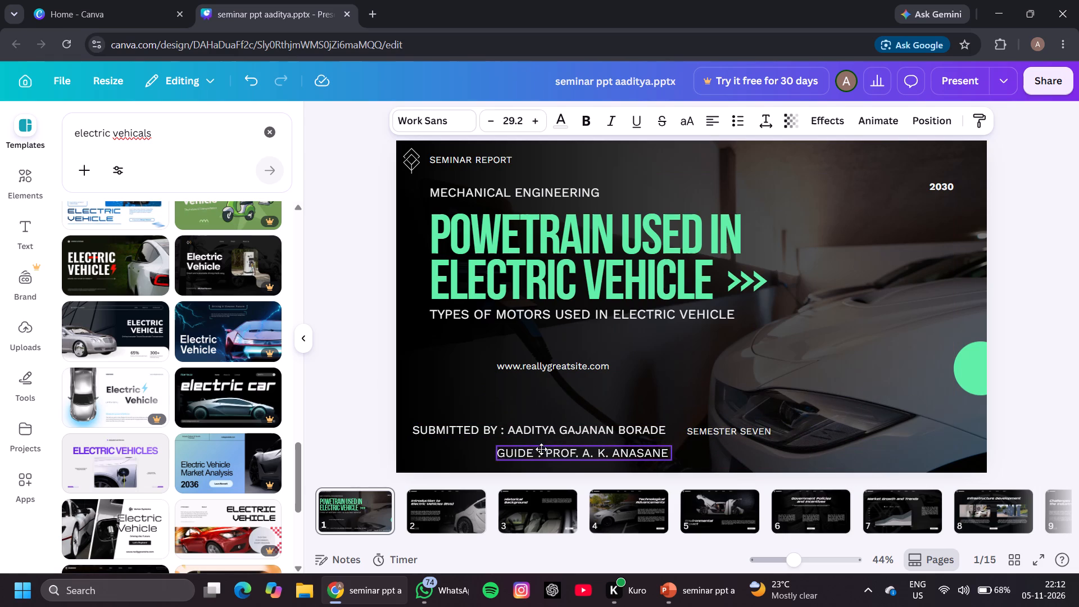
drag(541, 449, 460, 452)
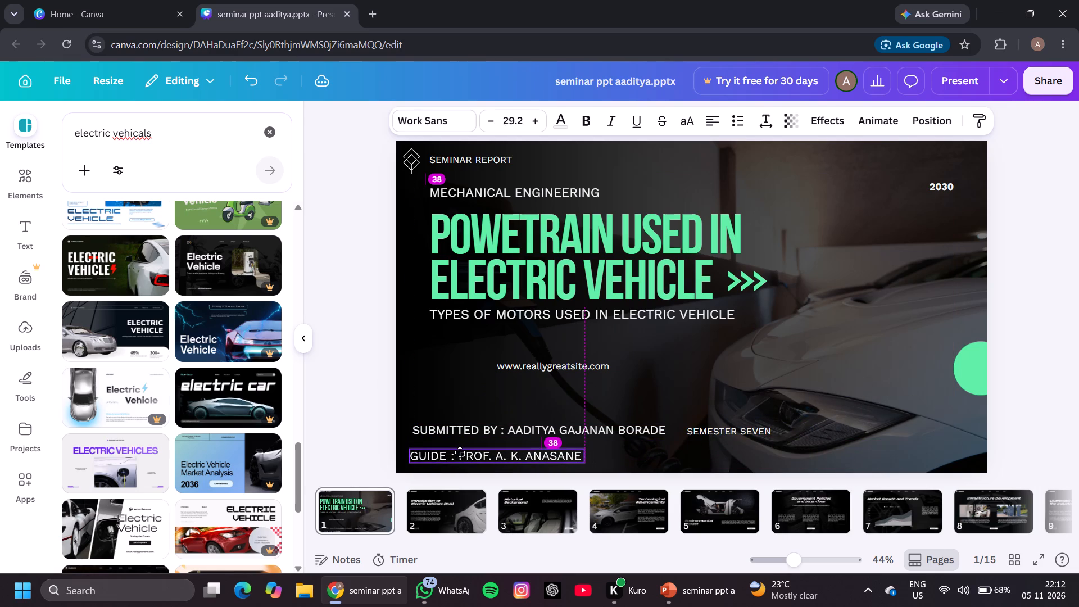
drag(460, 452, 463, 449)
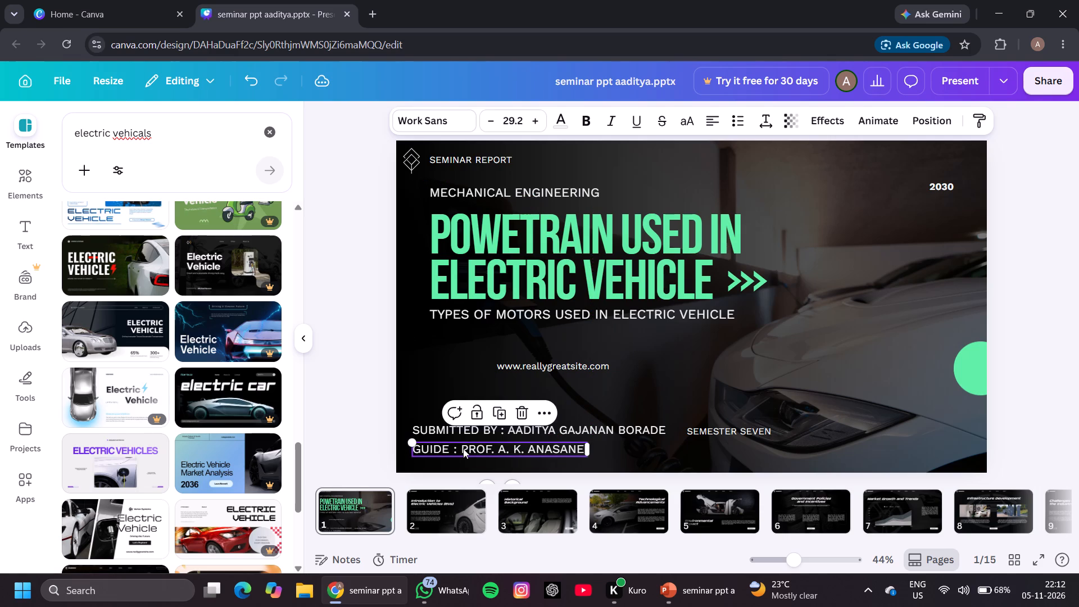
click(628, 395)
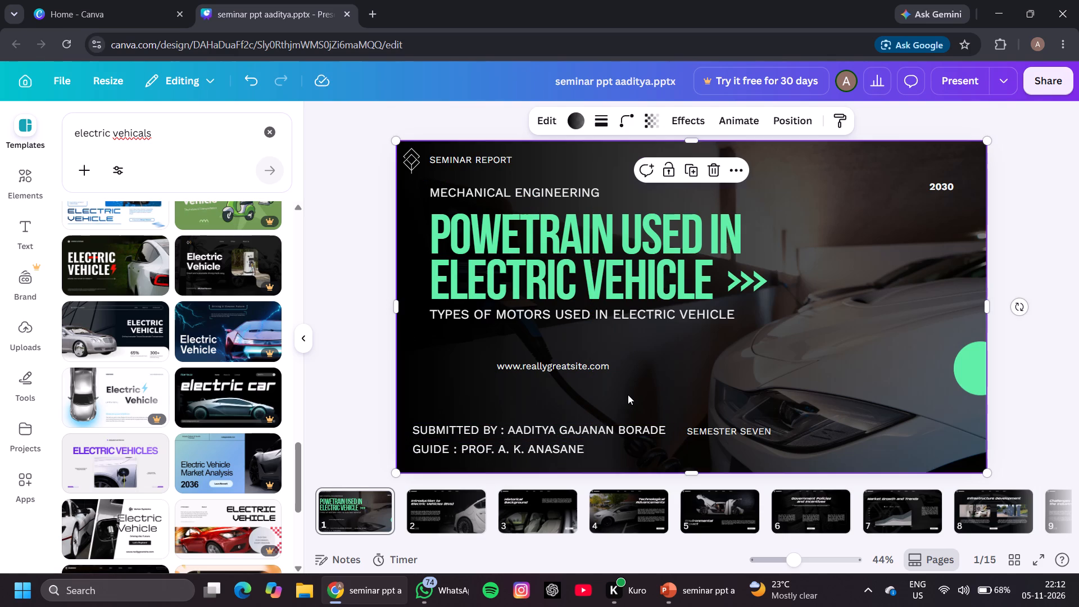
Shift "SEMESTER SEVEN" closer to the "SUBMITTED BY" line and level with it.
click(699, 430)
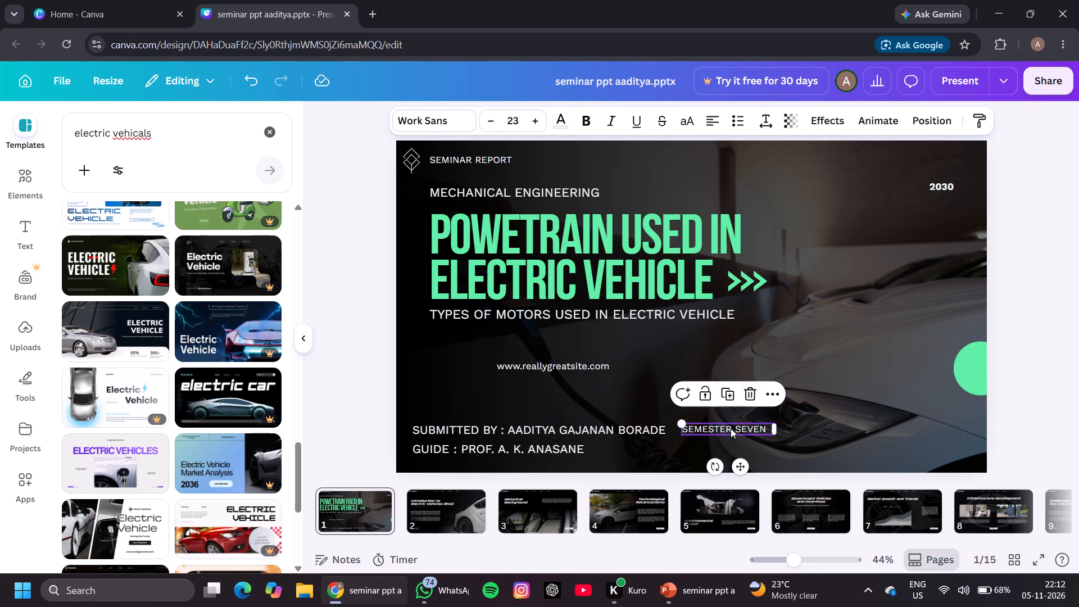
click(849, 424)
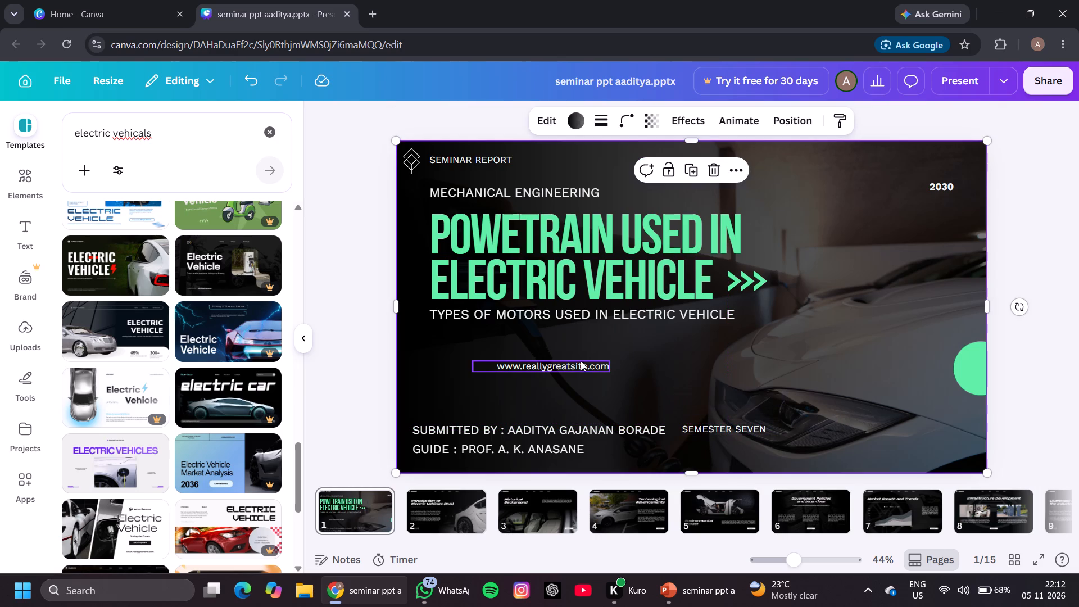
Replace the "2030" year text on the cover slide with a single vertical bar "|".
click(938, 190)
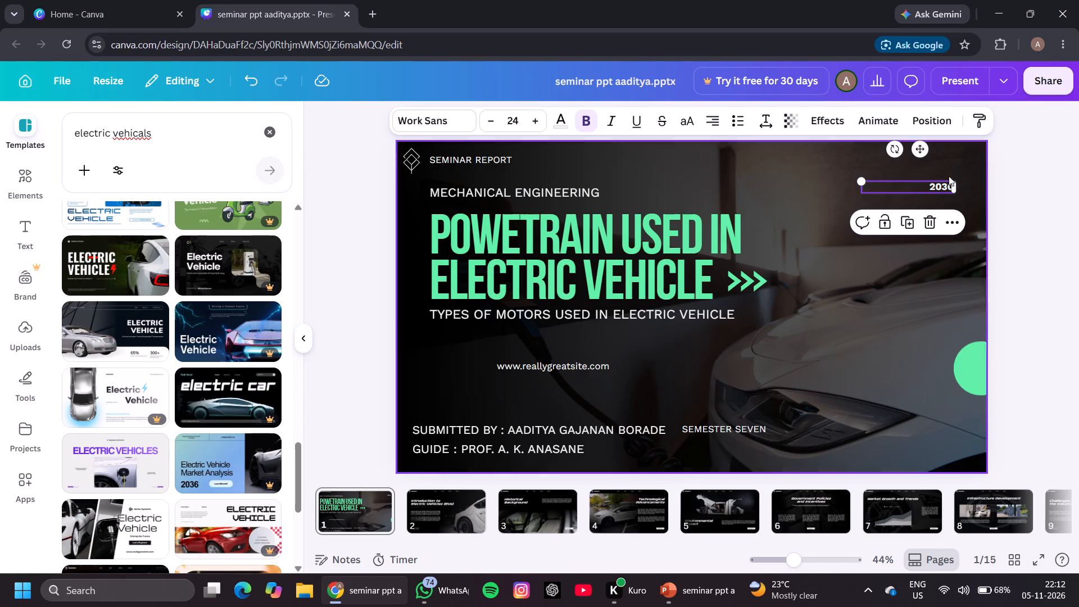
click(942, 187)
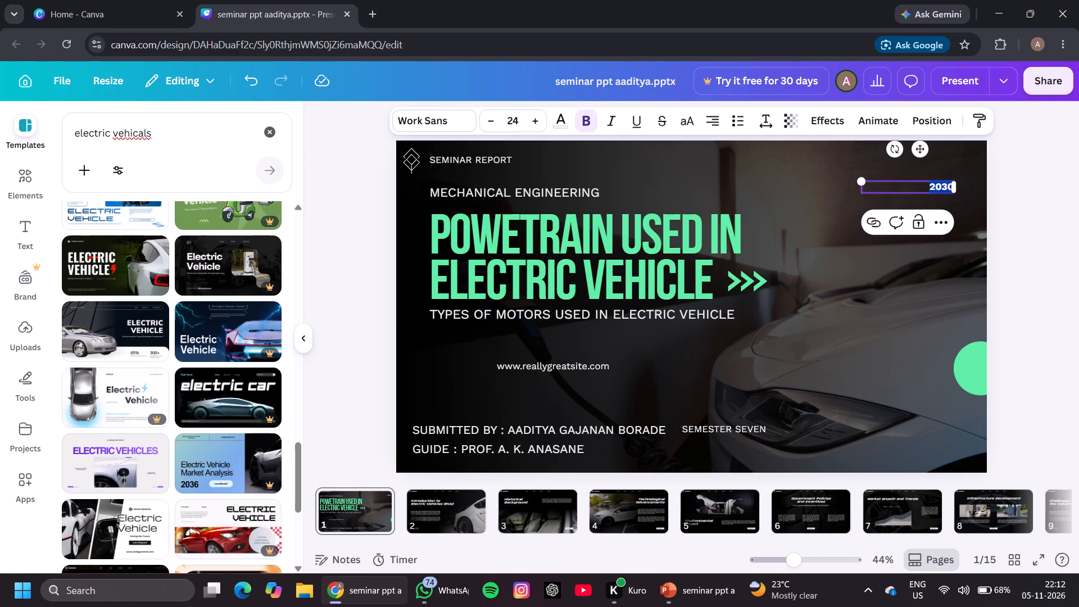
key(BackSpace)
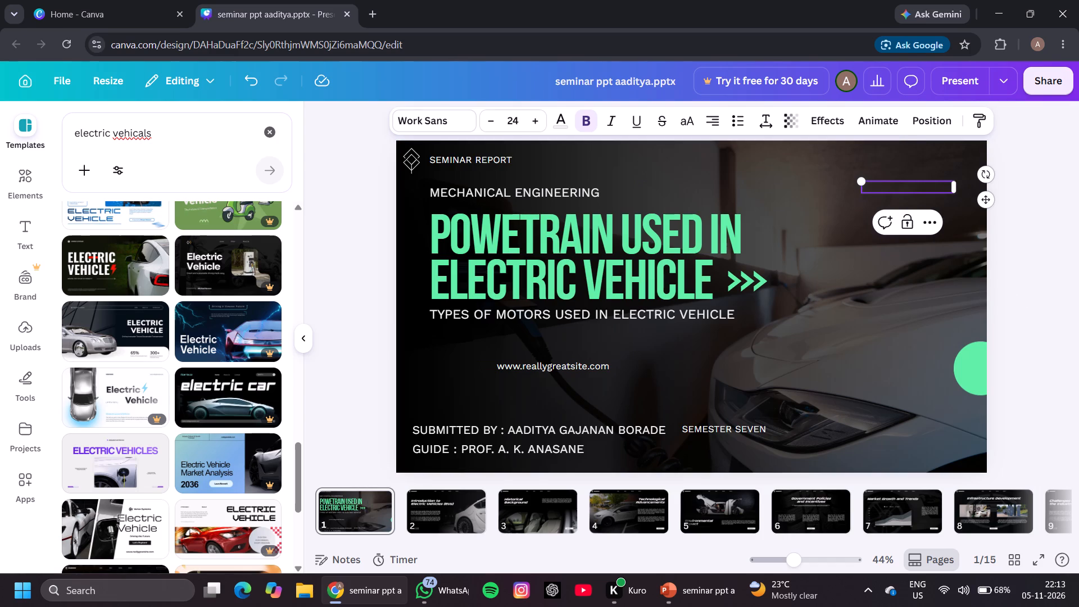
key(backslash)
key(shift+bar)
key(BackSpace)
key(backslash)
key(BackSpace)
key(BackSpace)
key(shift+bar)
Enlarge the vertical bar to about font size 79.7 and narrow its text box to fit closely around it.
drag(861, 187, 918, 173)
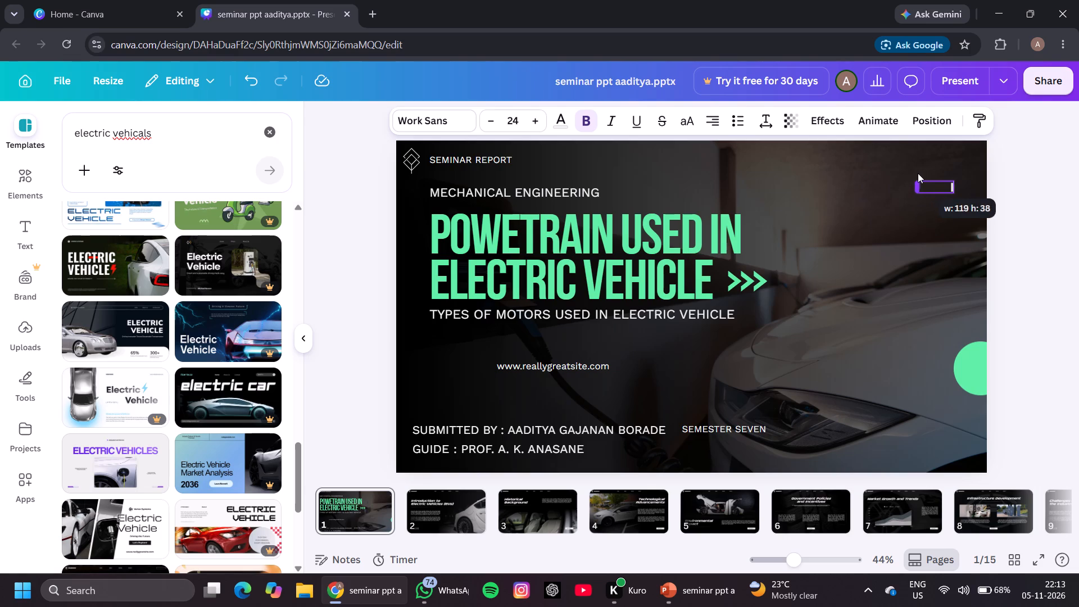
drag(918, 173, 937, 173)
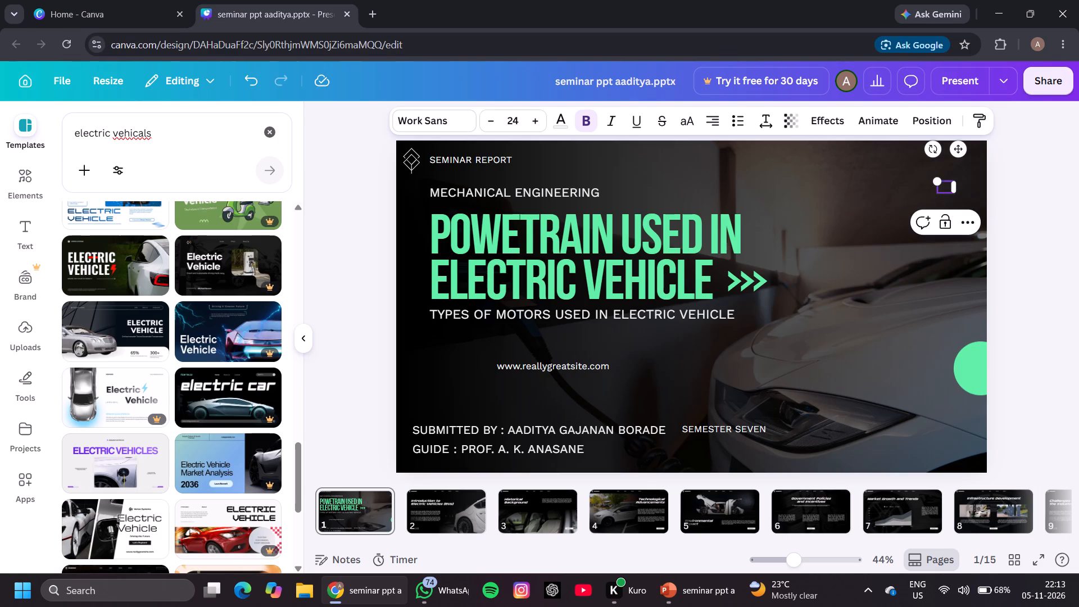
drag(935, 177, 920, 172)
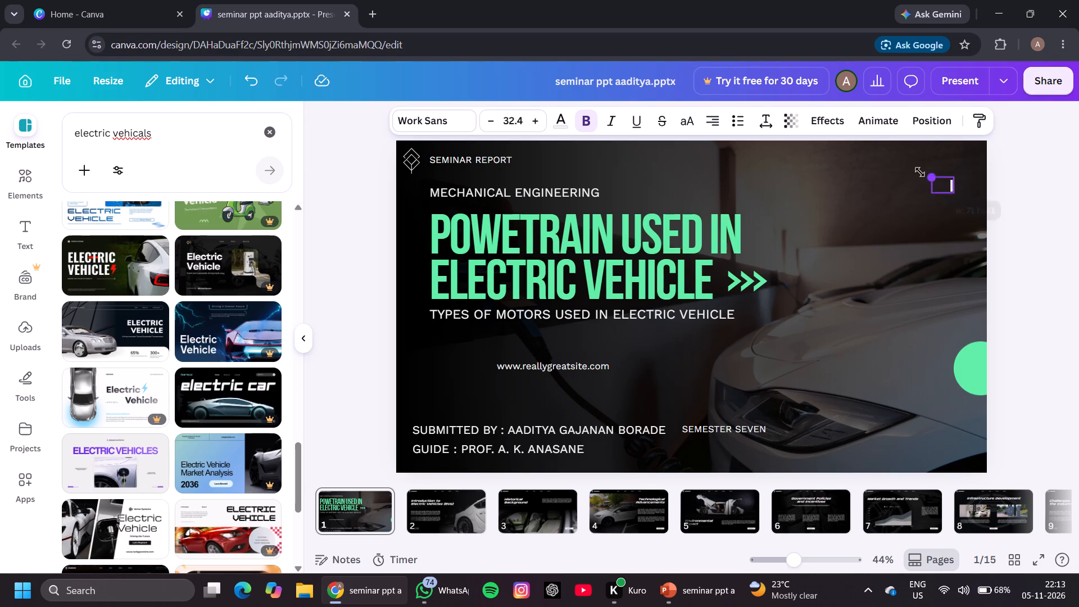
drag(920, 172, 892, 158)
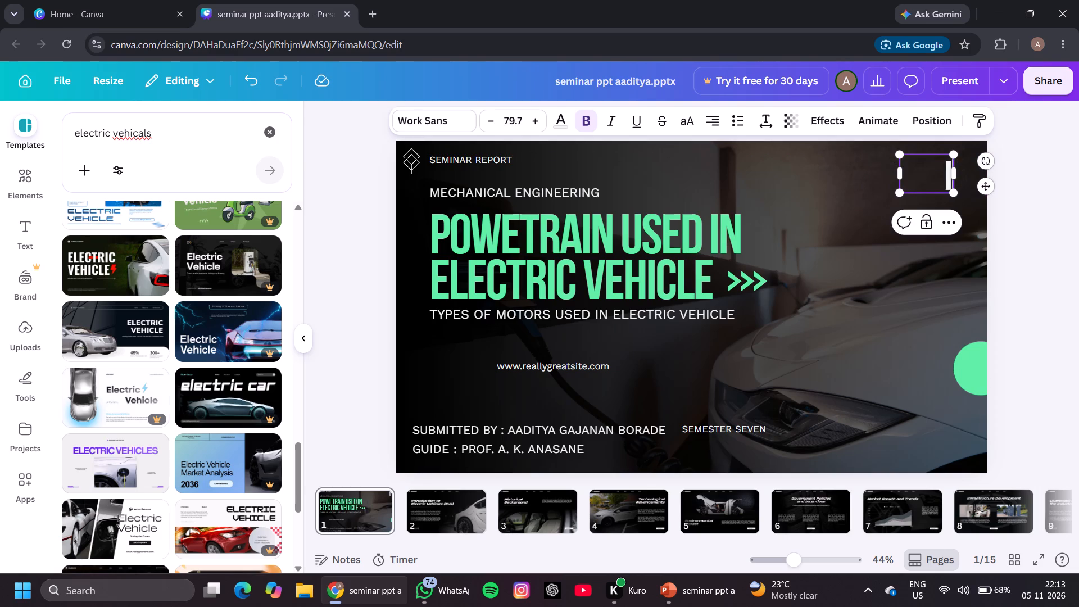
drag(947, 176, 945, 183)
drag(899, 176, 941, 175)
click(927, 206)
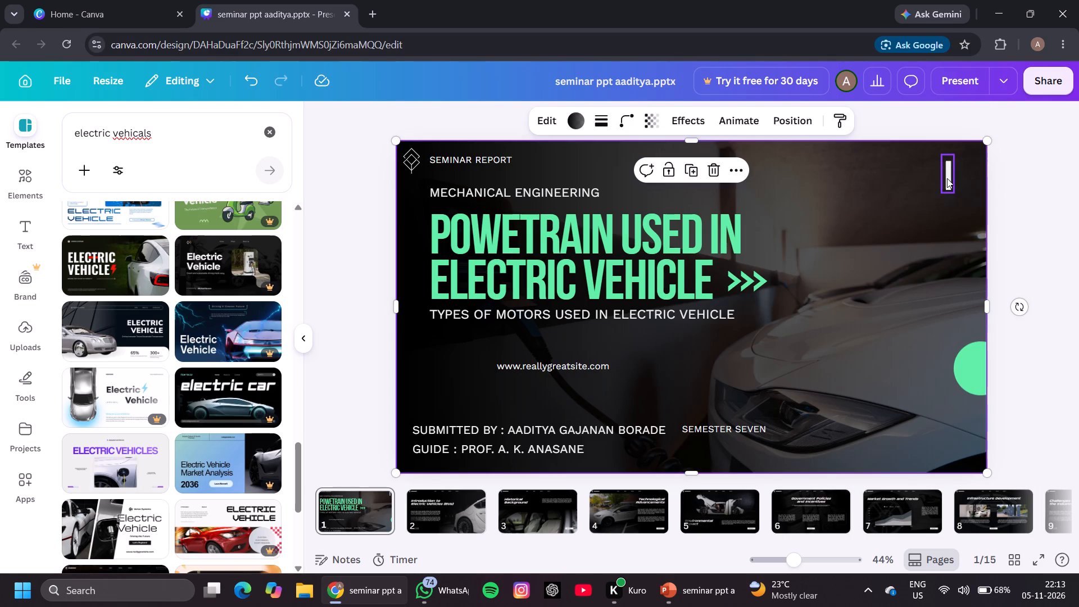
Shrink the vertical bar to about font size 51.3 and place it between the "SUBMITTED BY" line and "SEMESTER SEVEN".
drag(947, 178, 678, 430)
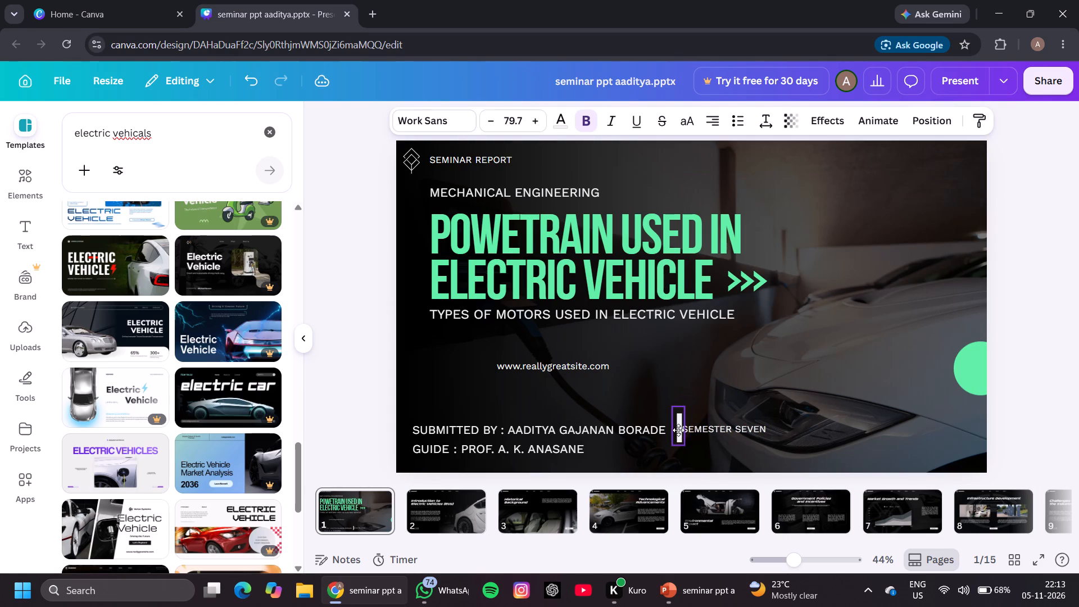
drag(678, 430, 737, 372)
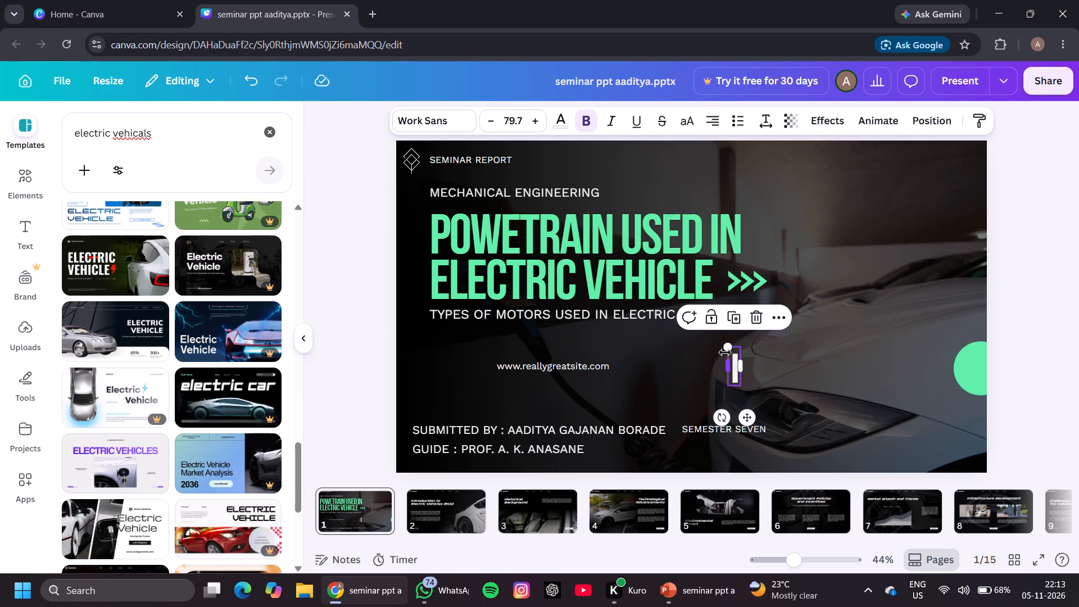
drag(727, 348, 736, 358)
drag(738, 374, 674, 429)
click(795, 348)
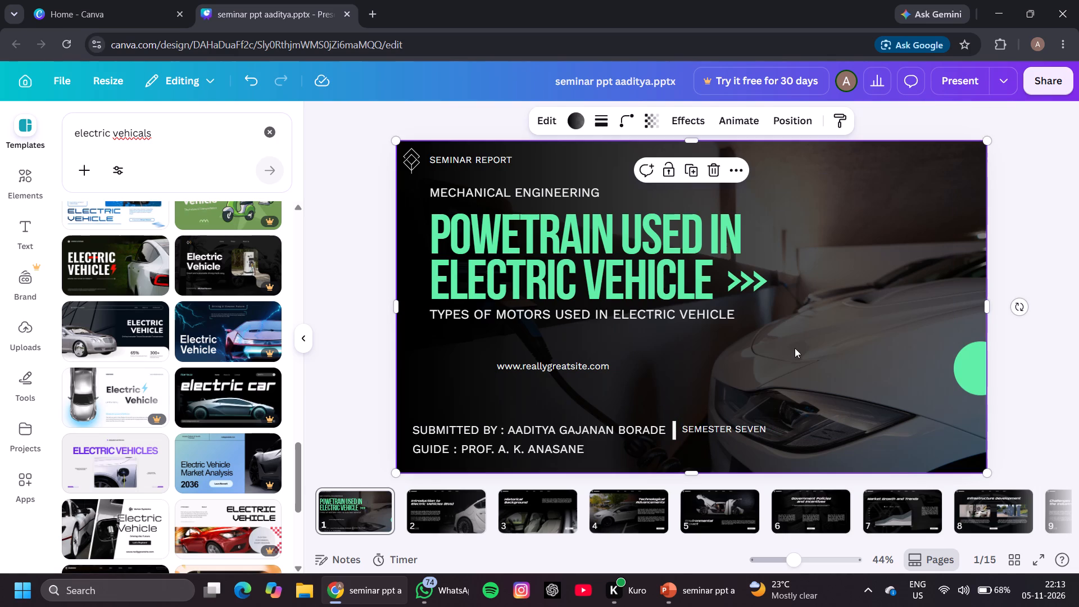
Nudge the "SUBMITTED BY" line slightly upward, widening the gap above the guide line.
click(631, 424)
drag(494, 429, 492, 420)
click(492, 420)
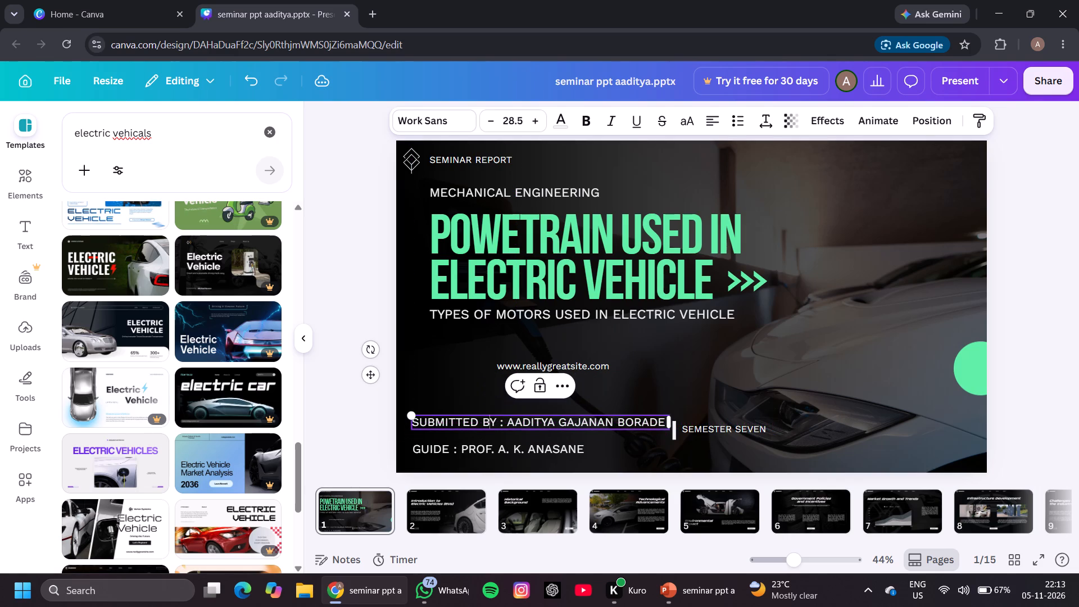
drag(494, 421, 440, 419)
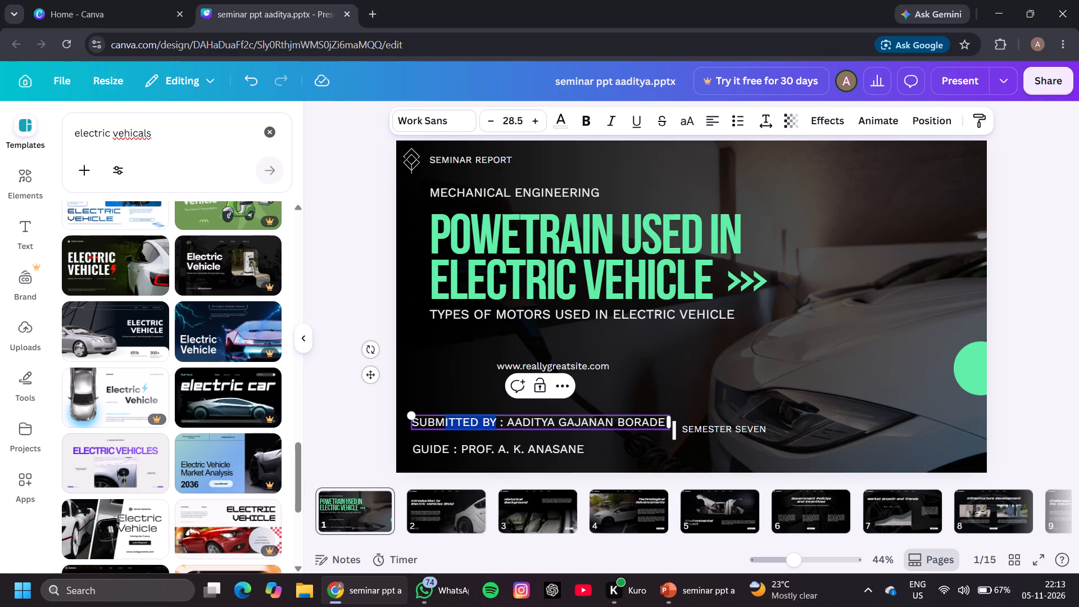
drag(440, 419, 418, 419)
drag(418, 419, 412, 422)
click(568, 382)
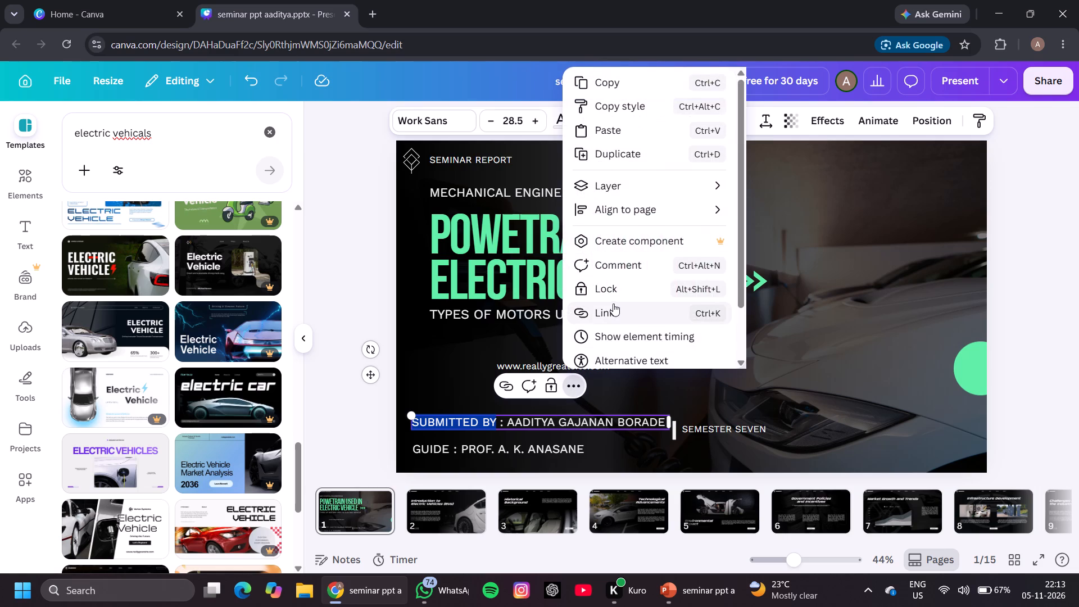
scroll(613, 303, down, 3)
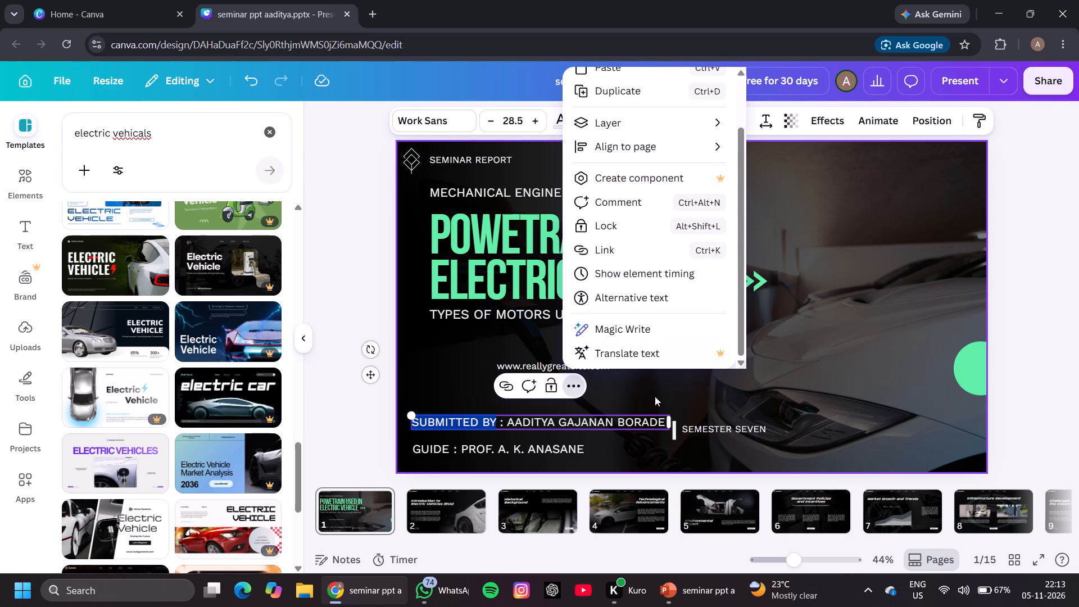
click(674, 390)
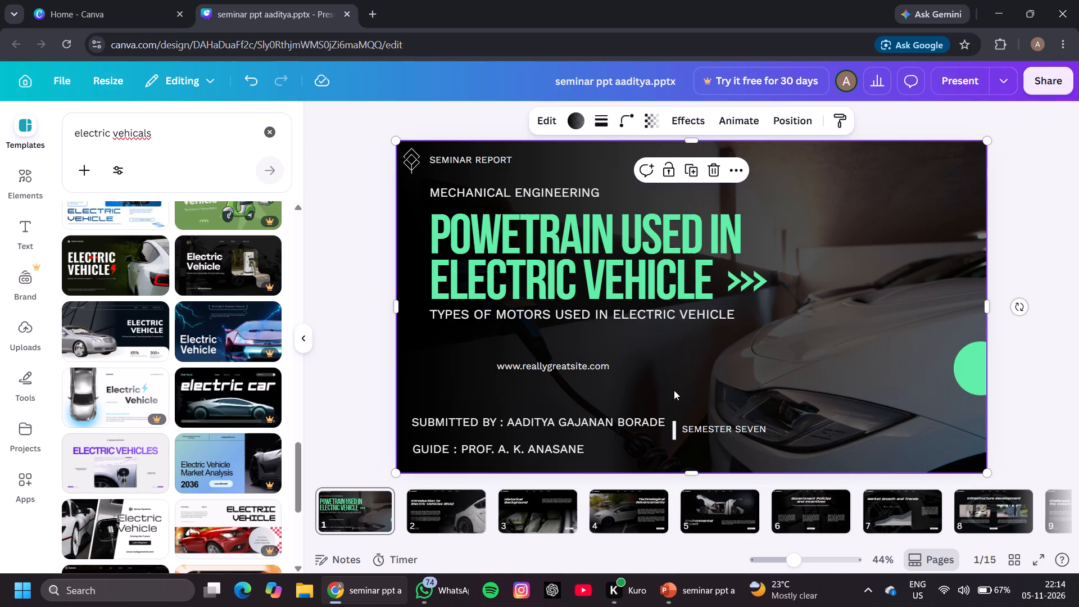
Select the vertical bar between the "SUBMITTED BY" line and "SEMESTER SEVEN".
click(674, 429)
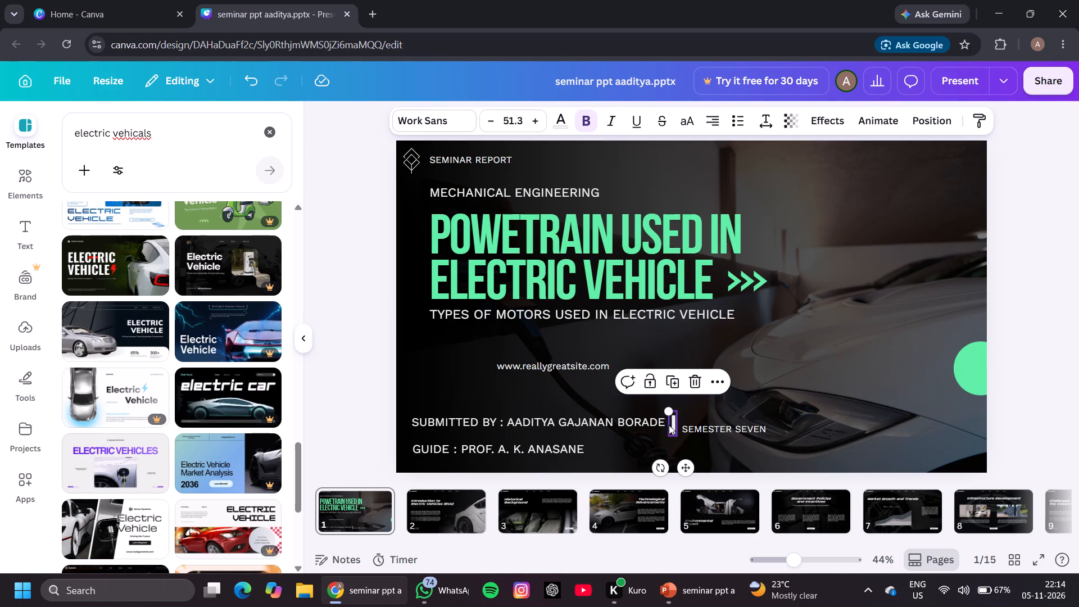
Move the "SUBMITTED BY" and guide lines up and inward to just below the website address, keeping their starting edges aligned.
drag(584, 426, 614, 390)
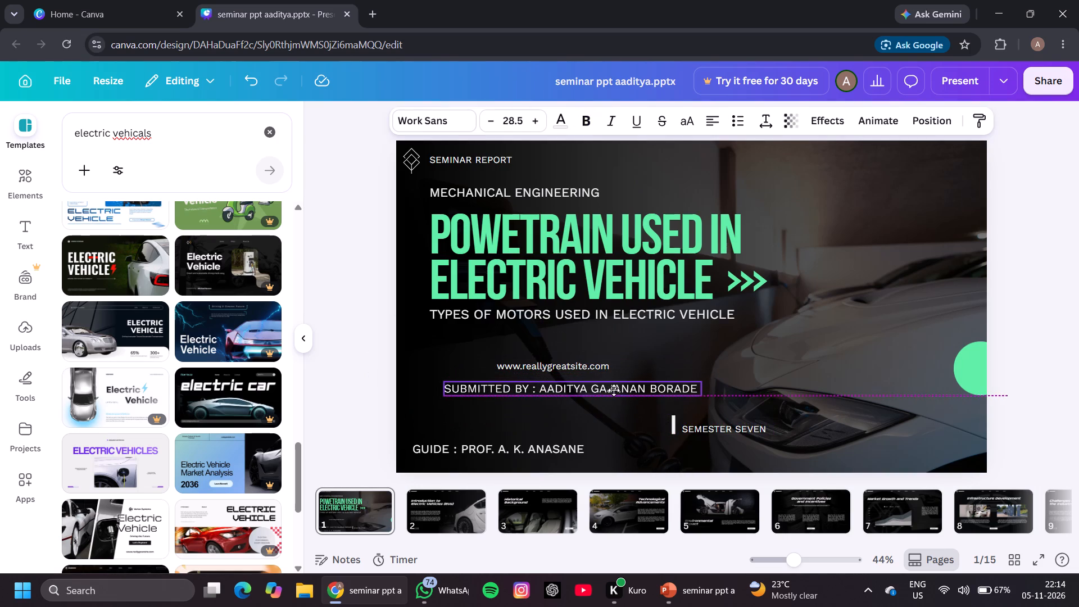
drag(614, 390, 611, 390)
drag(525, 445, 556, 410)
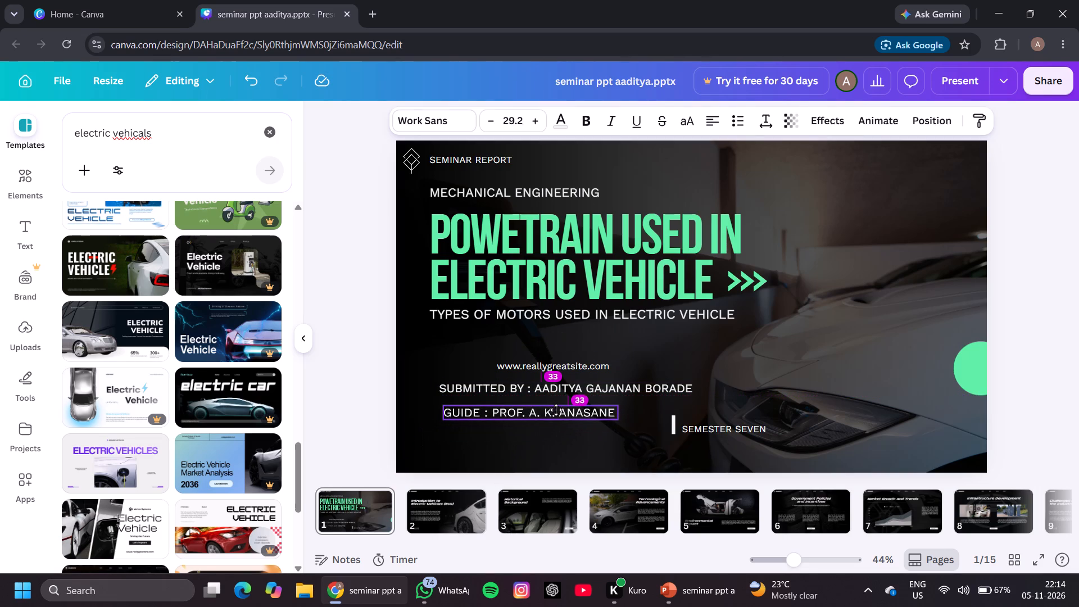
drag(556, 410, 555, 411)
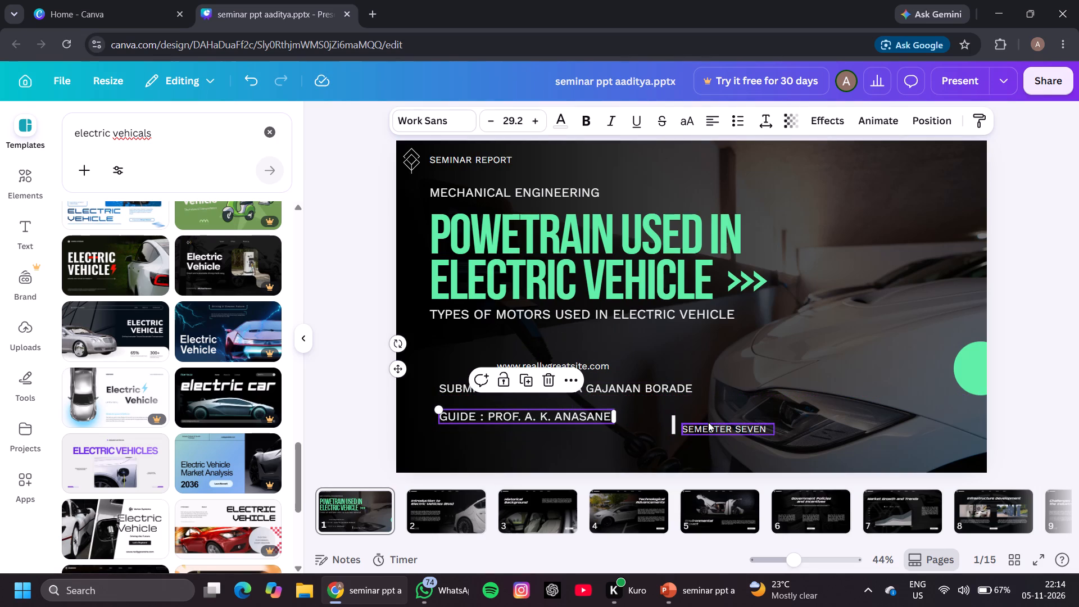
Move "SEMESTER SEVEN" up beside the "SUBMITTED BY" line, roughly level with it and leaving a gap between them.
drag(717, 426, 765, 393)
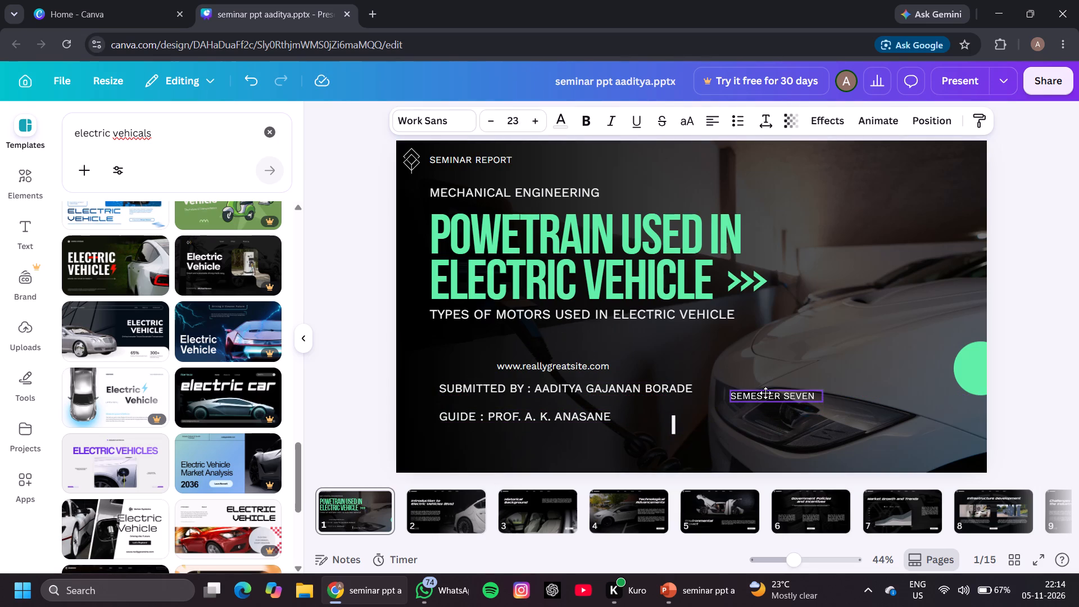
drag(765, 393, 764, 385)
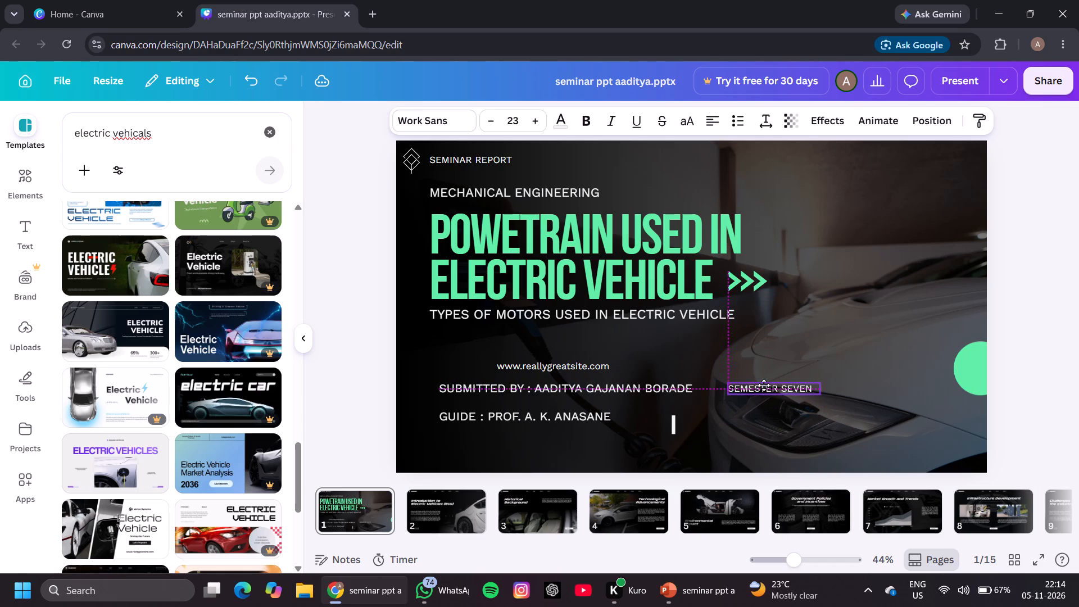
drag(764, 385, 773, 384)
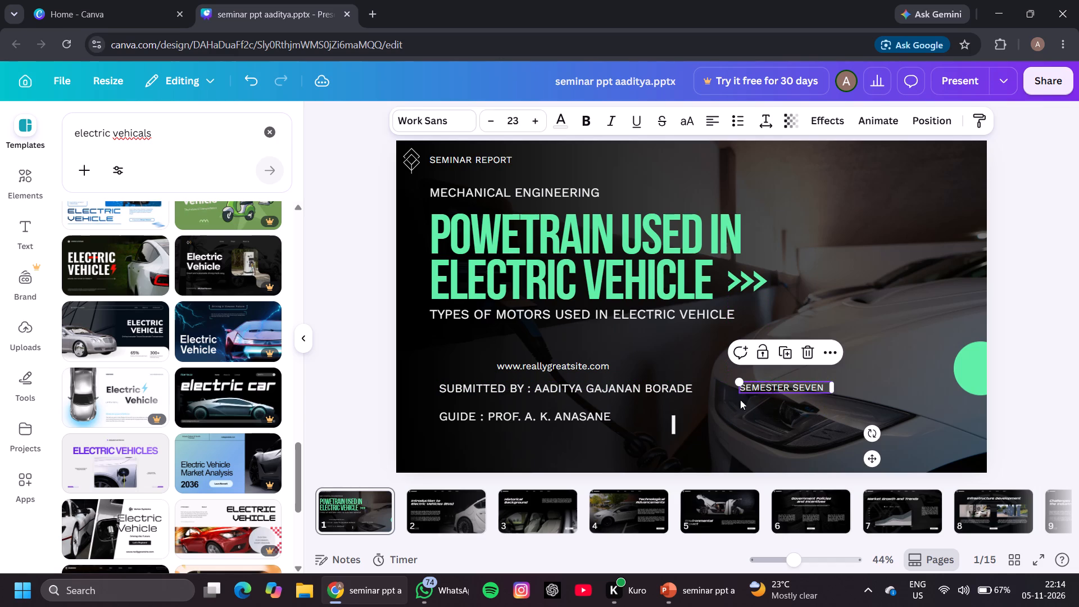
Place the vertical bar between the relocated "SUBMITTED BY" line and "SEMESTER SEVEN".
click(666, 424)
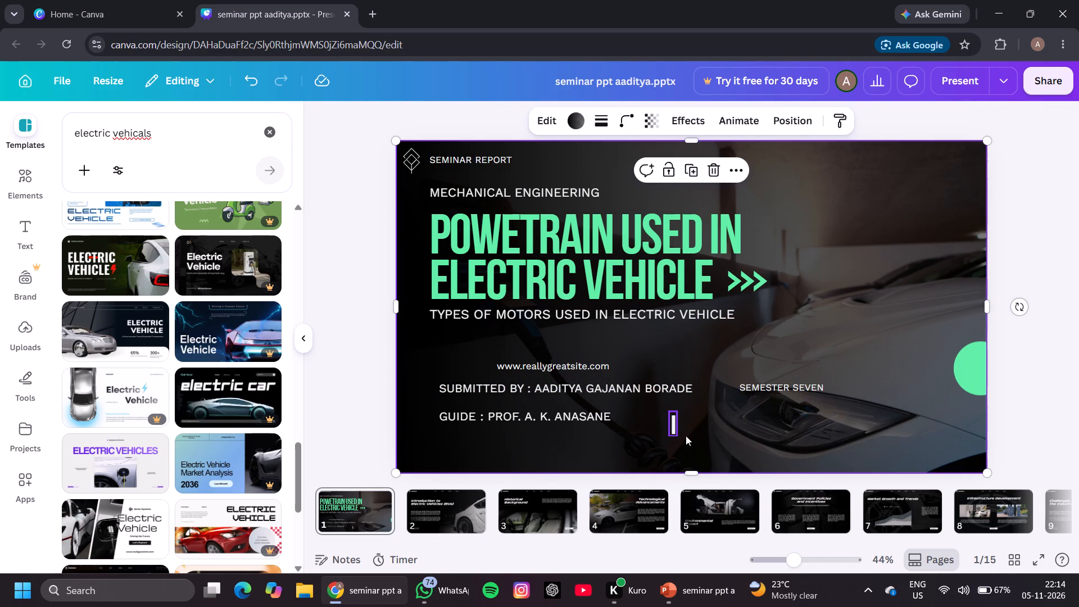
drag(672, 428, 706, 400)
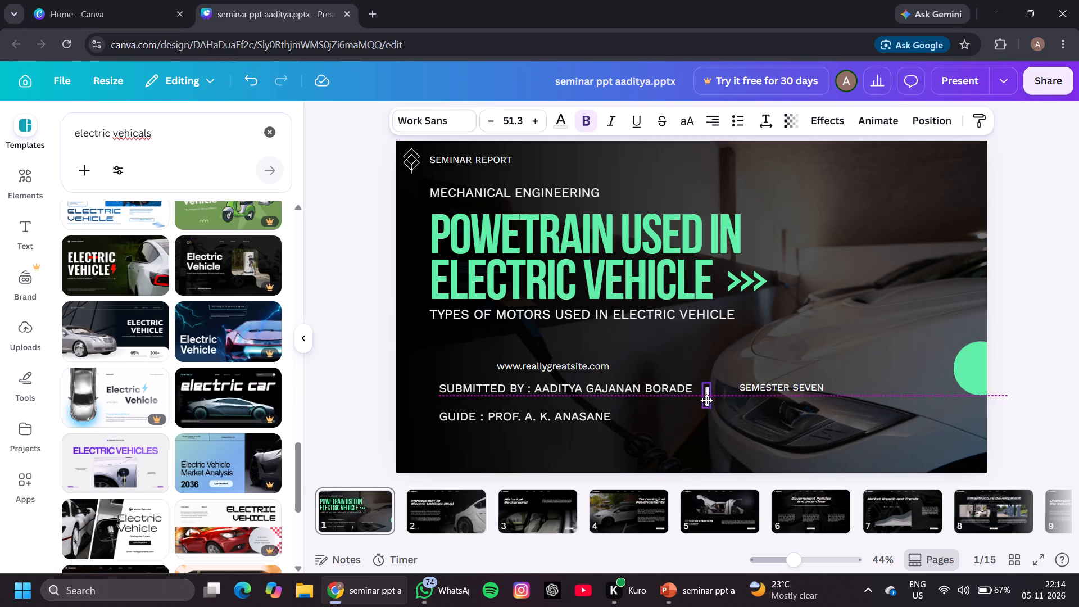
drag(706, 400, 707, 393)
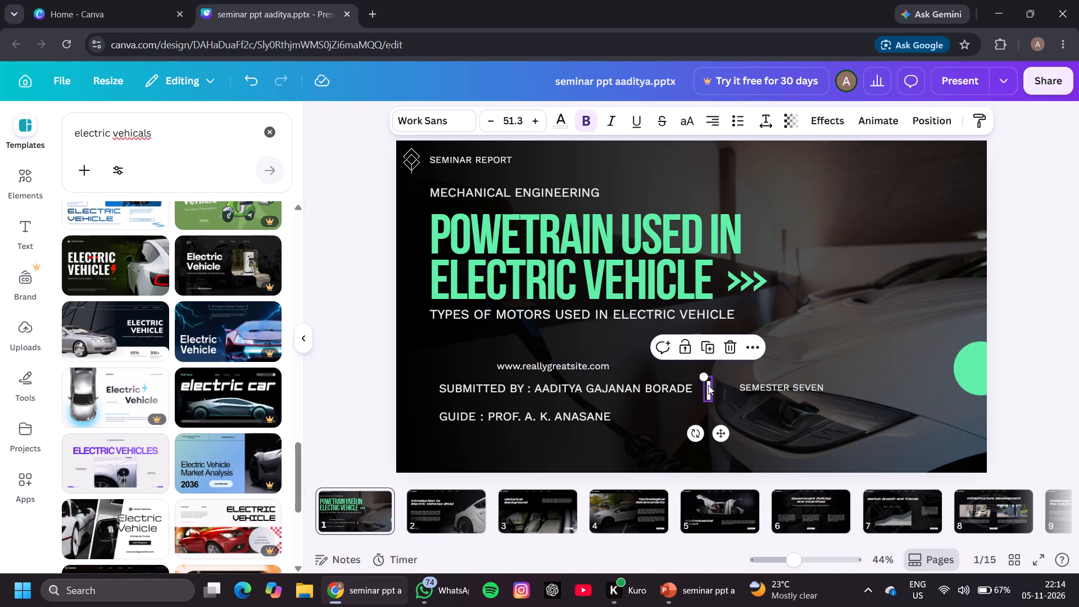
Replace the single bar in the separator text box with a double bar "||".
click(708, 385)
key(Right)
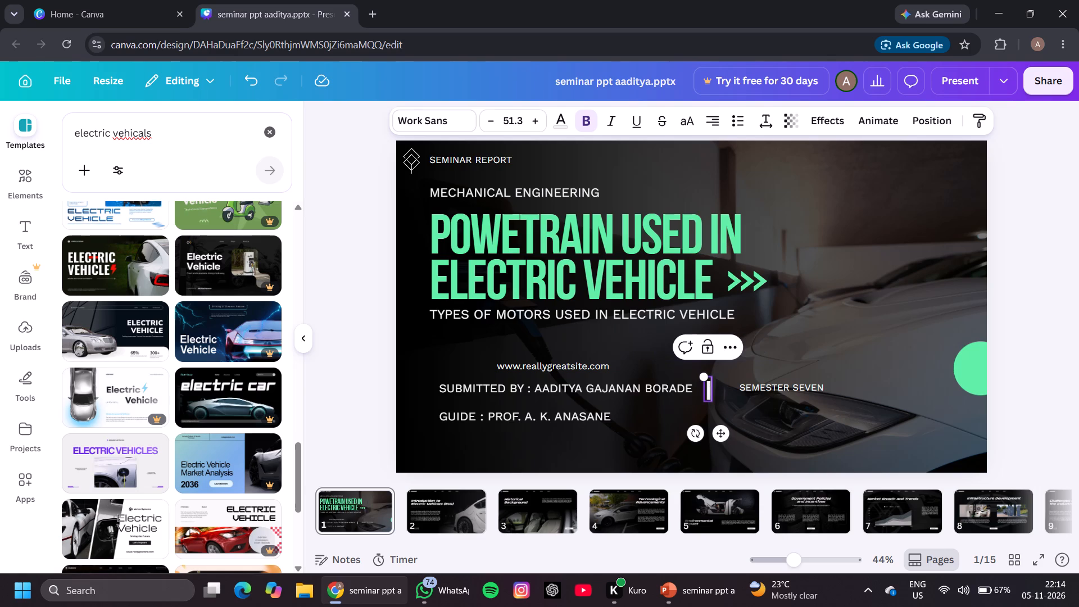
key(BackSpace)
key(i)
key(BackSpace)
text(||)
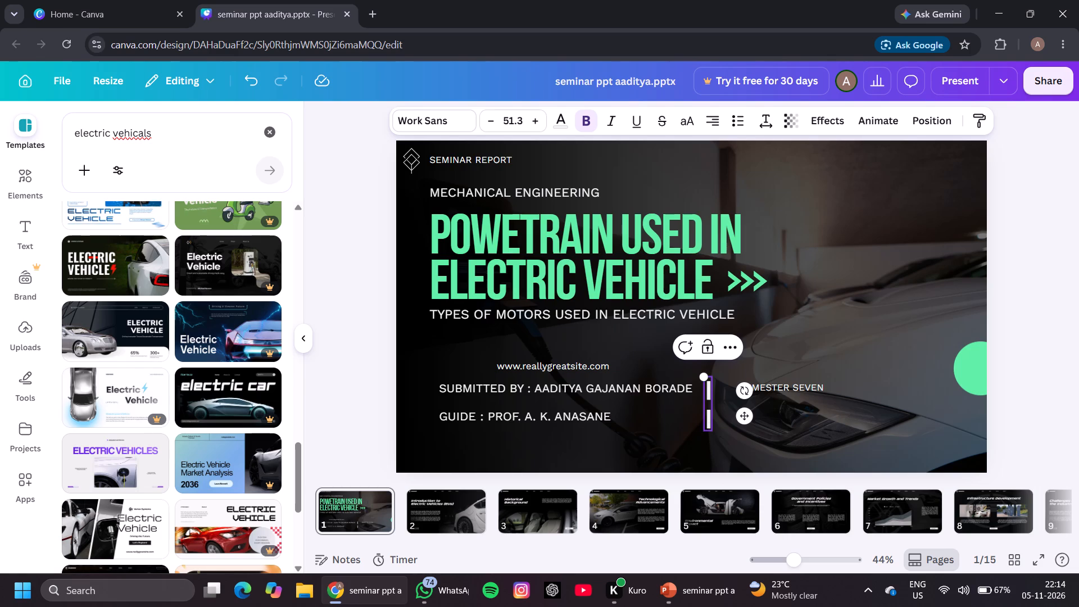
Reduce the double bar to font size 36 and widen its text box so both bars sit side by side.
drag(705, 392, 713, 384)
drag(713, 384, 706, 377)
drag(706, 377, 692, 376)
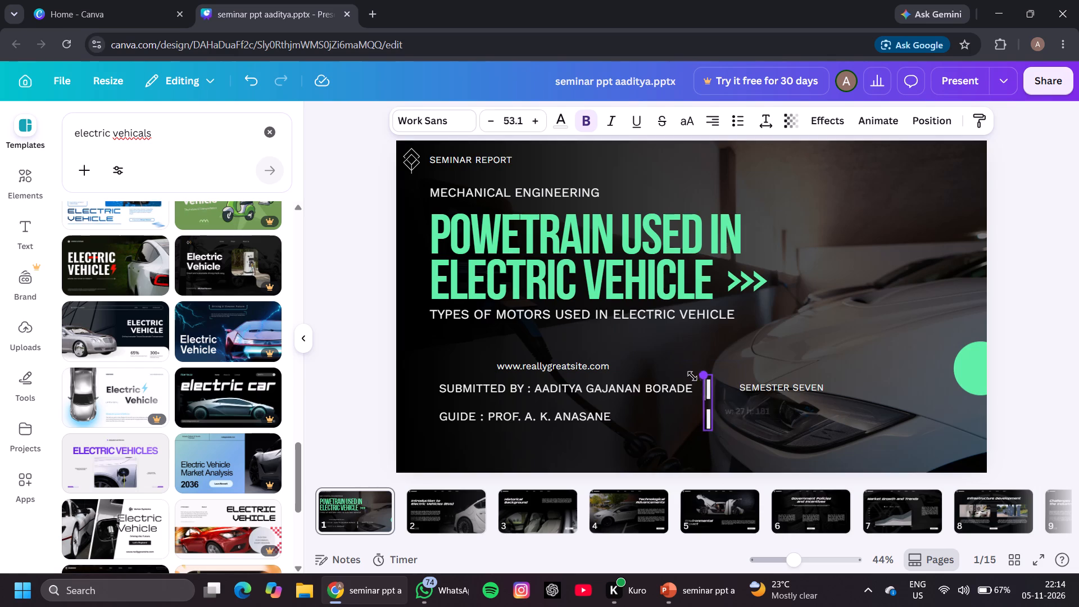
drag(692, 376, 674, 430)
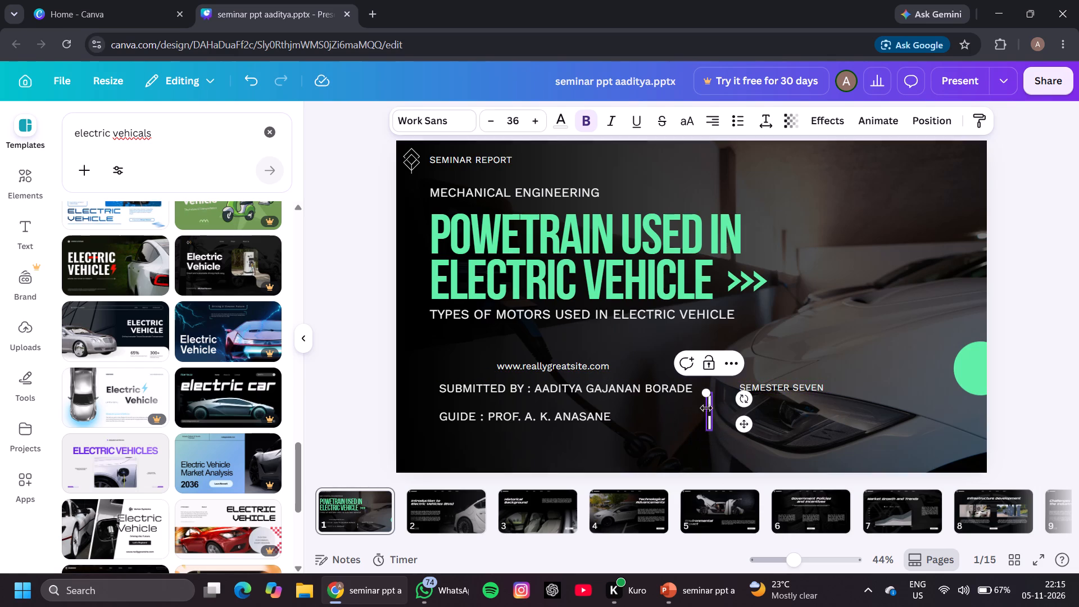
drag(703, 411, 694, 418)
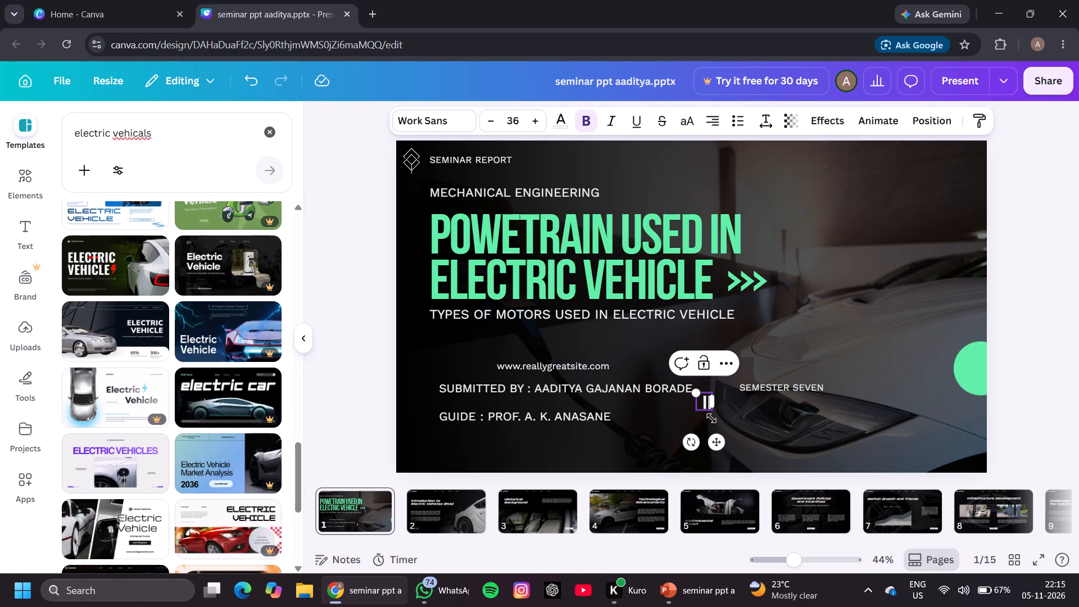
click(760, 413)
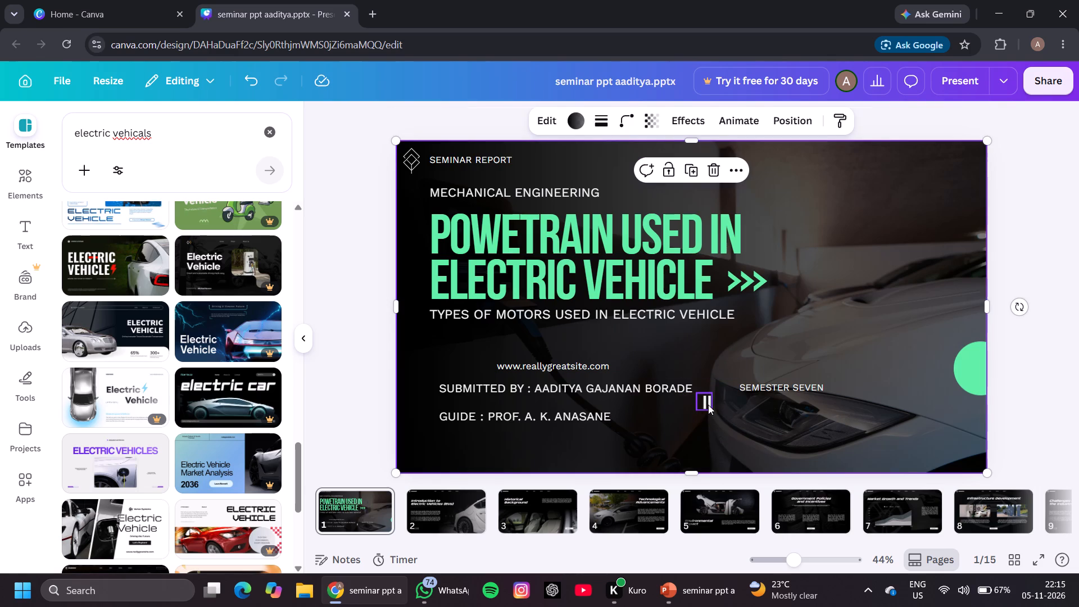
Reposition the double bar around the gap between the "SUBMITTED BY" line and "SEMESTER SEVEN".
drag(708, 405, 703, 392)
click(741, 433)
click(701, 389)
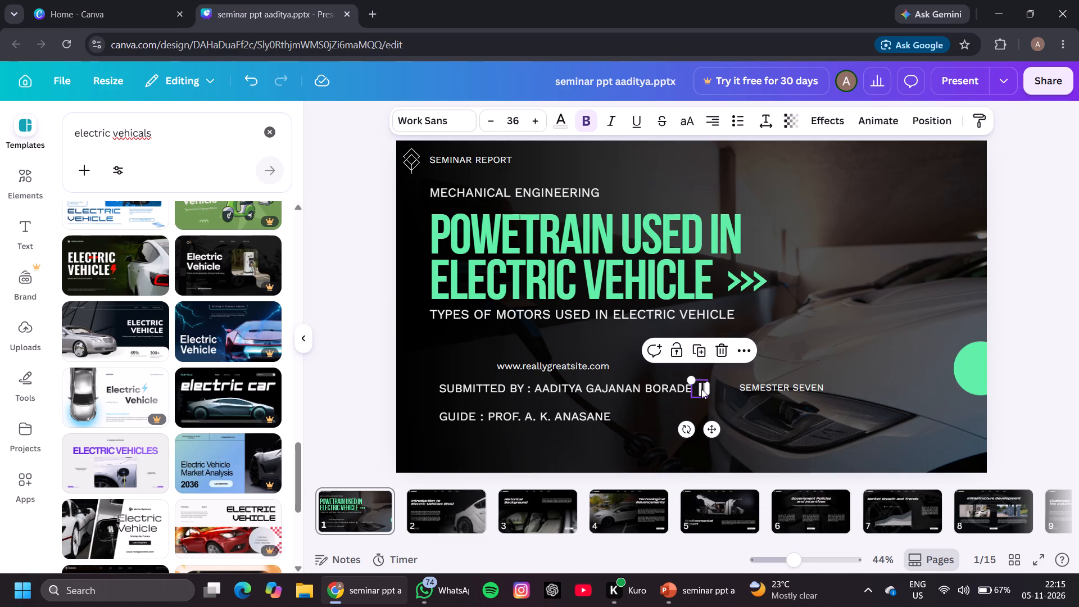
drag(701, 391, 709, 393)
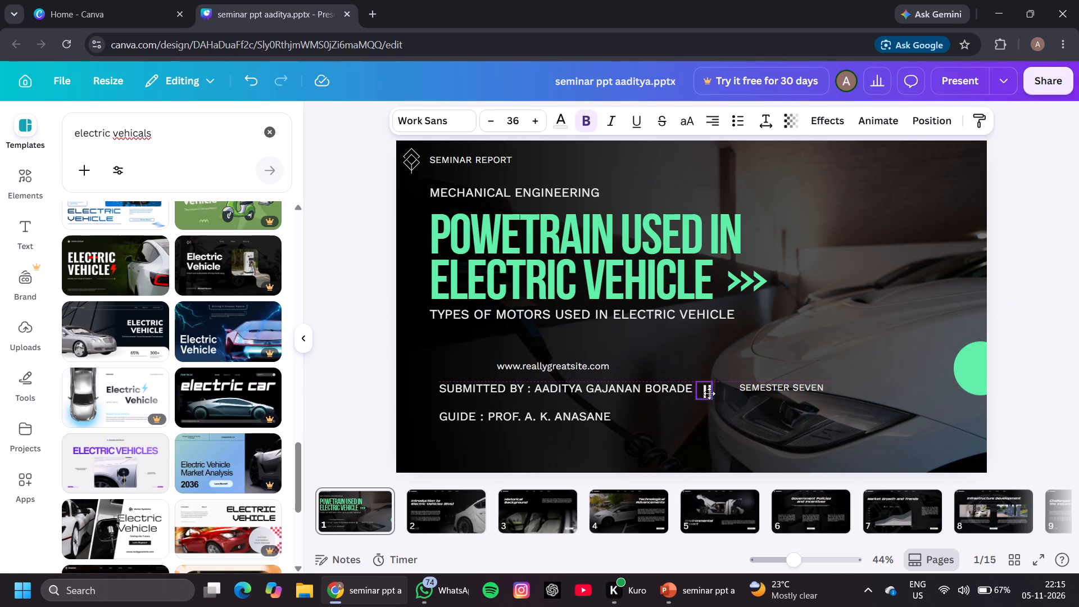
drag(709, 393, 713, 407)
Delete the double bar separator from the cover slide.
right_click(713, 407)
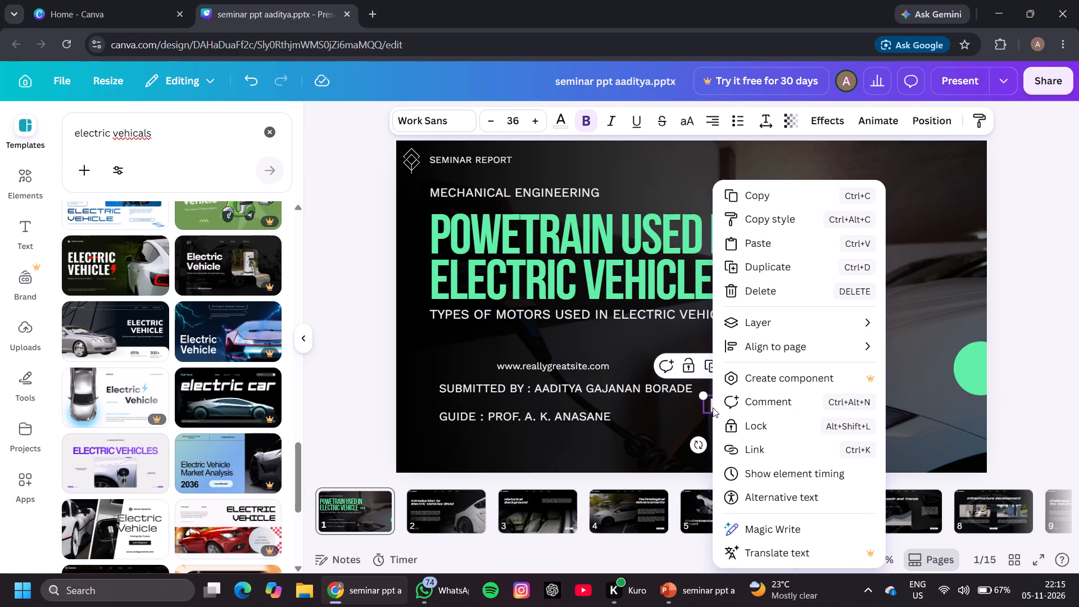
click(695, 449)
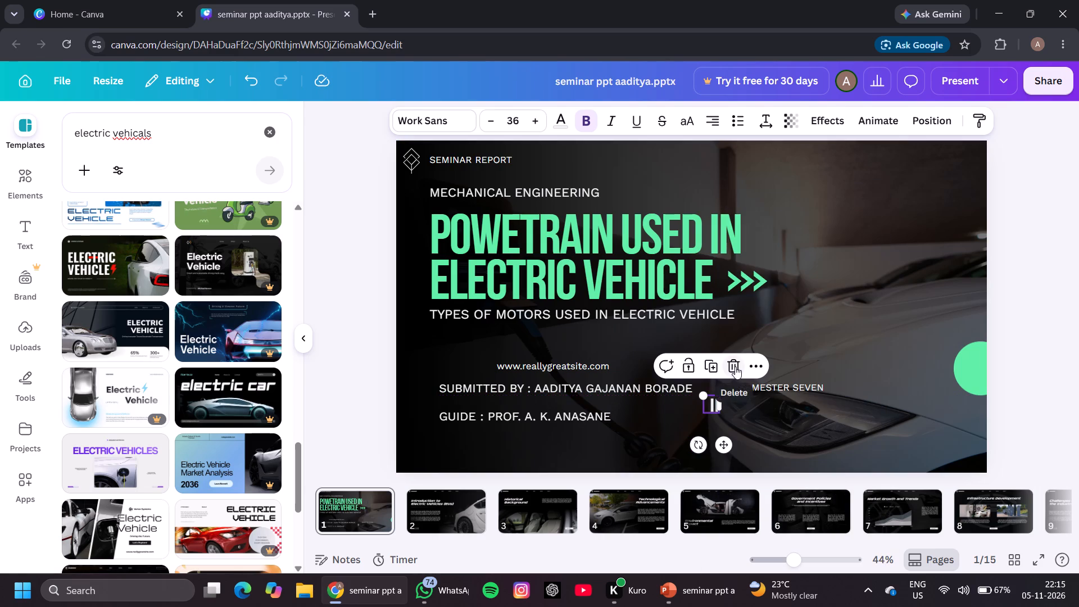
click(735, 366)
Shift "SEMESTER SEVEN" slightly and enlarge its text to font size 26.9.
drag(763, 383, 731, 388)
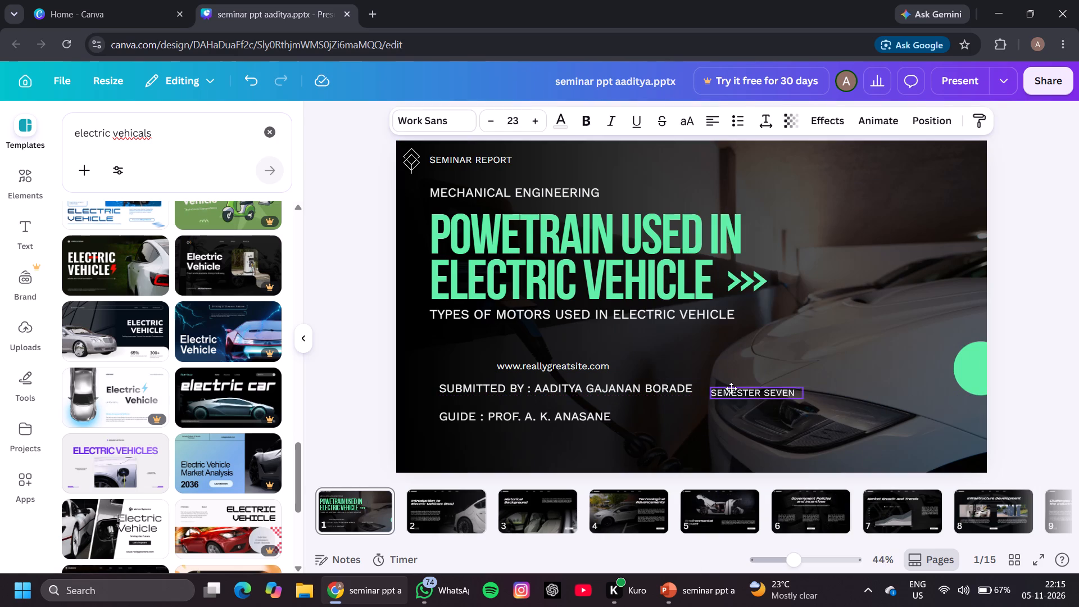
drag(731, 388, 777, 388)
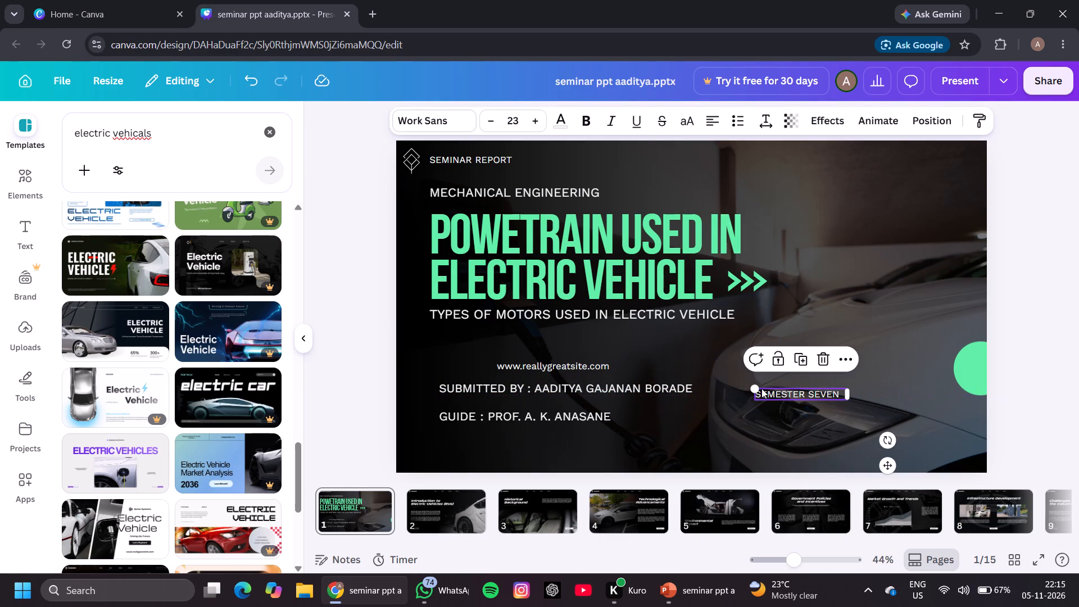
drag(758, 388, 745, 384)
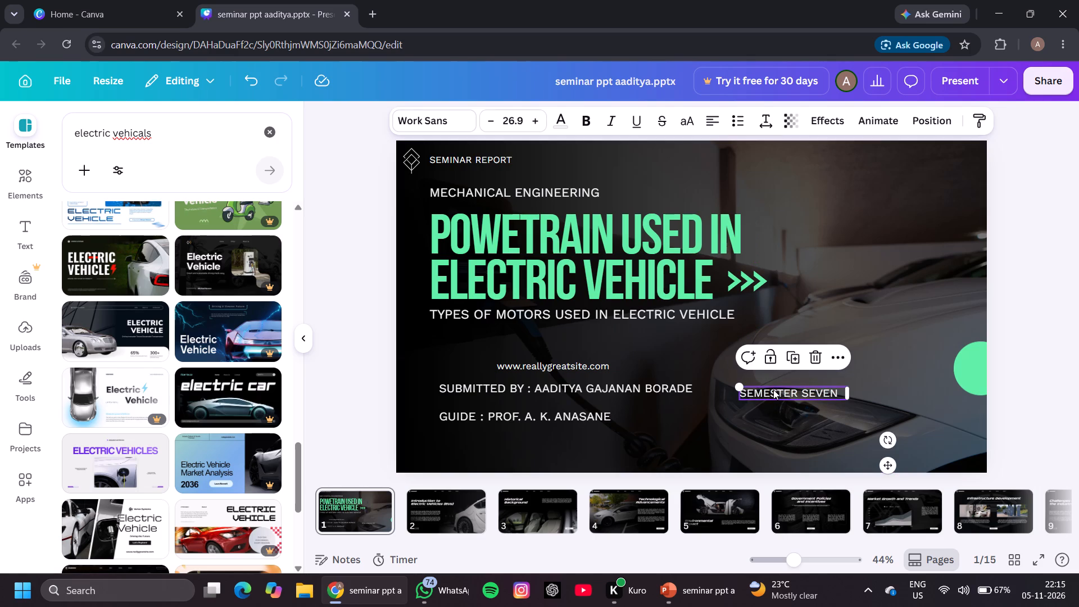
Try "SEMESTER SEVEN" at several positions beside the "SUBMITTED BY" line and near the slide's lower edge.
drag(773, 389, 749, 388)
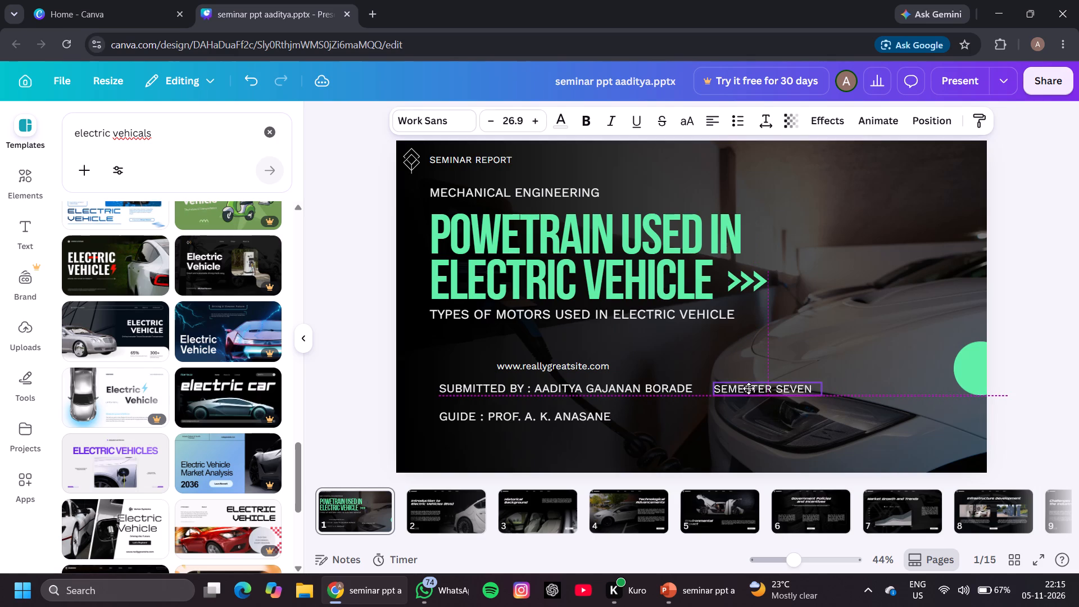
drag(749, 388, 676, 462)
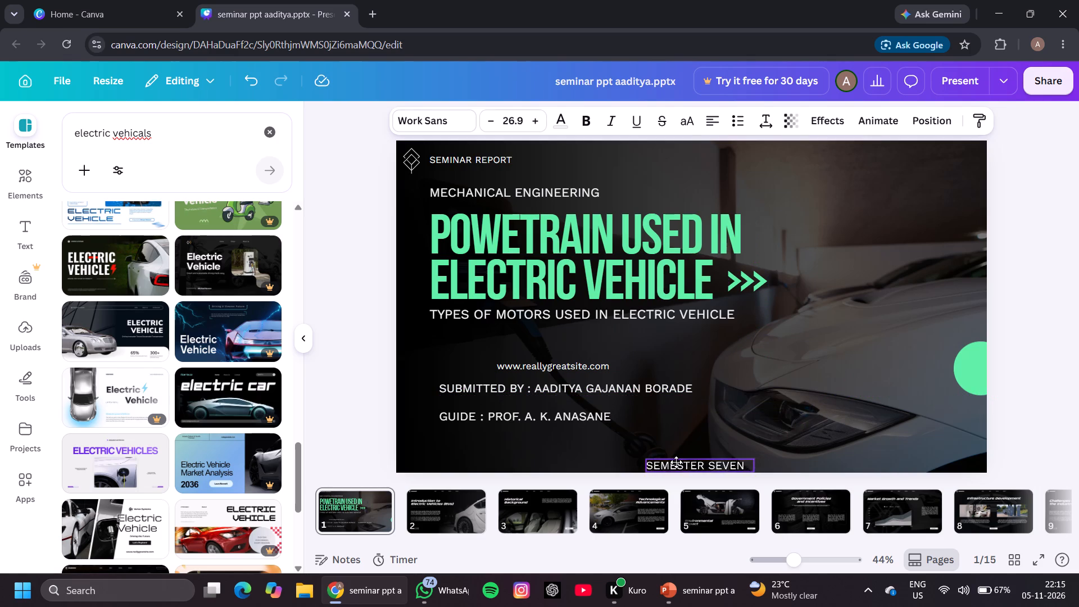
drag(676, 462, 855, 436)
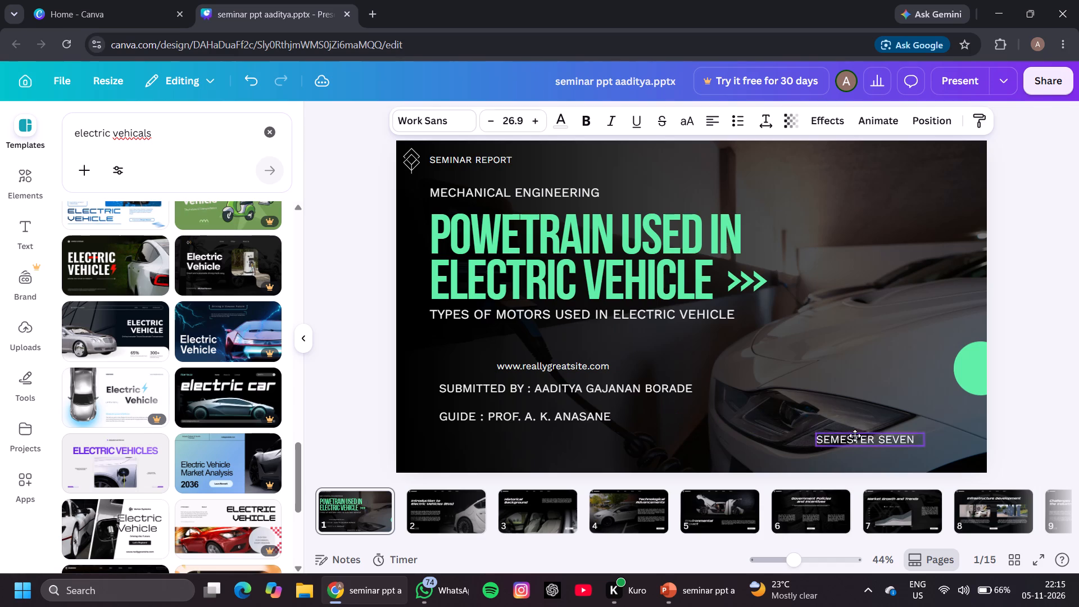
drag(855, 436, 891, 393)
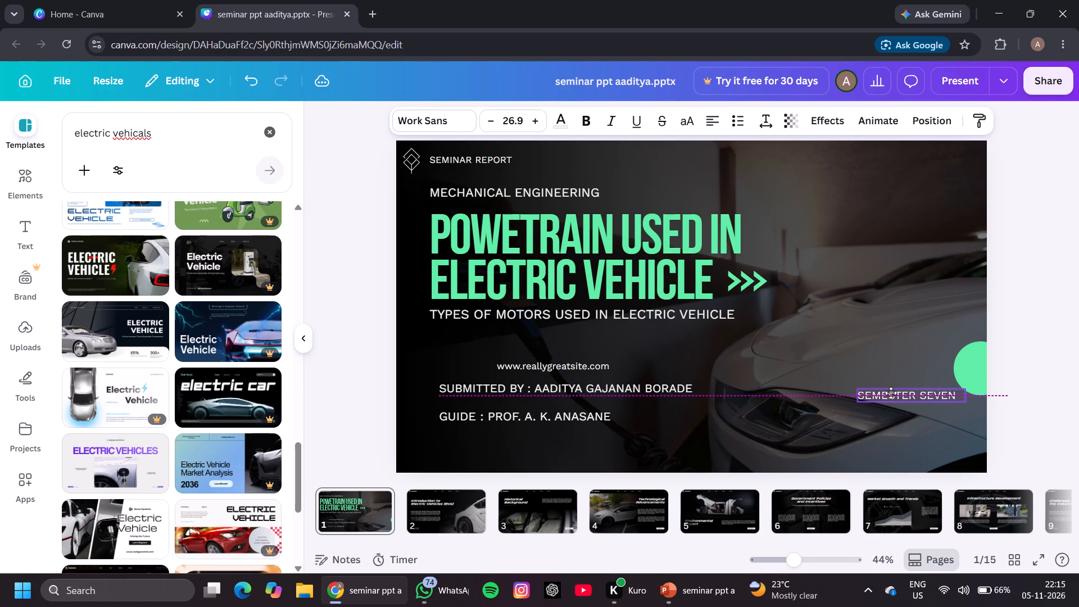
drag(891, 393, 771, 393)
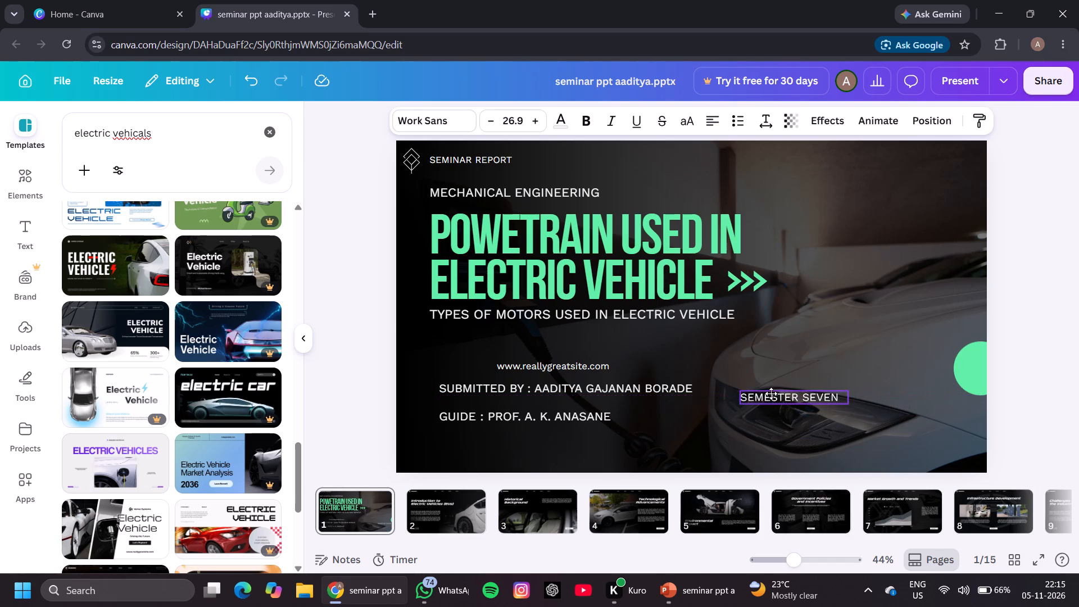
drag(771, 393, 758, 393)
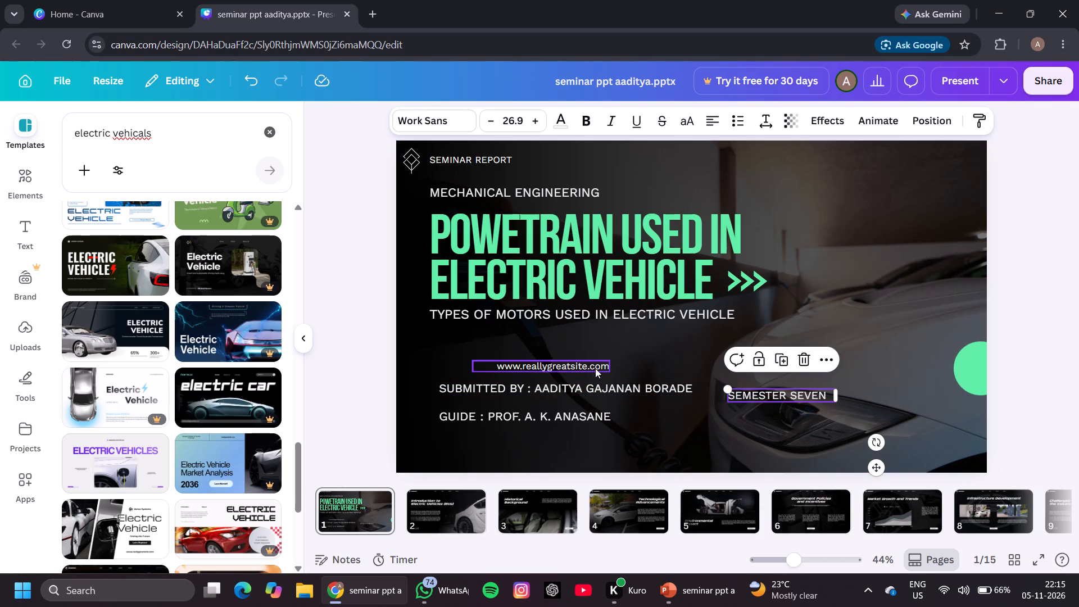
drag(595, 368, 778, 437)
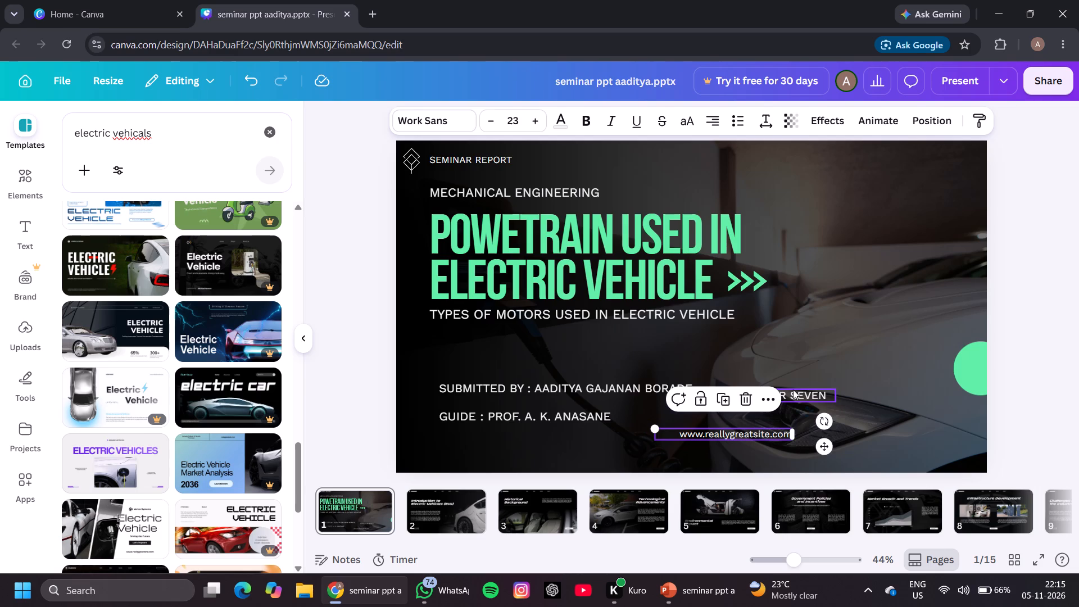
drag(793, 389, 509, 359)
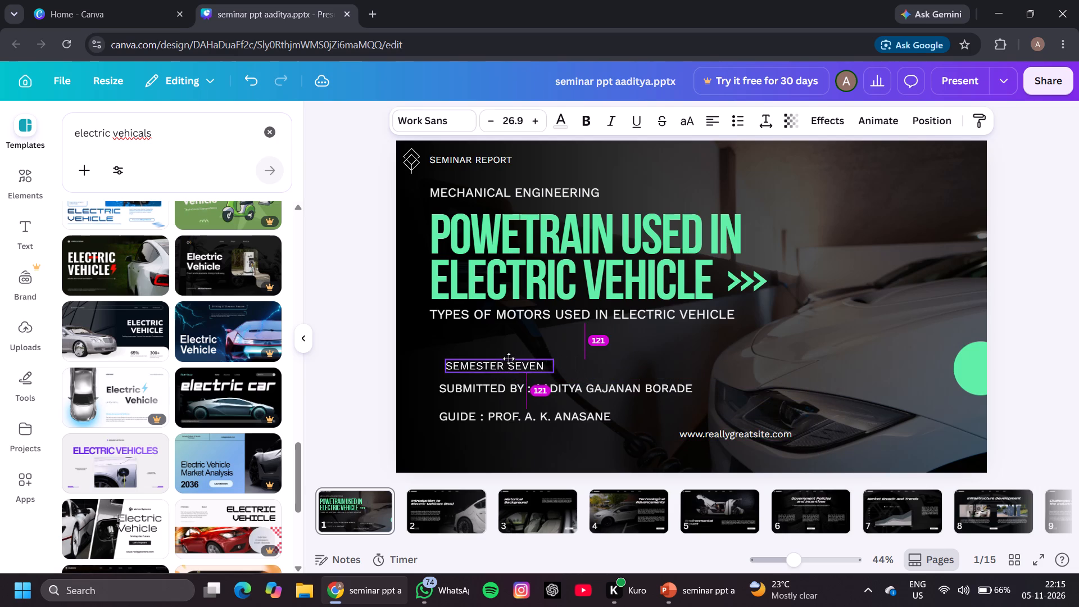
drag(509, 359, 507, 359)
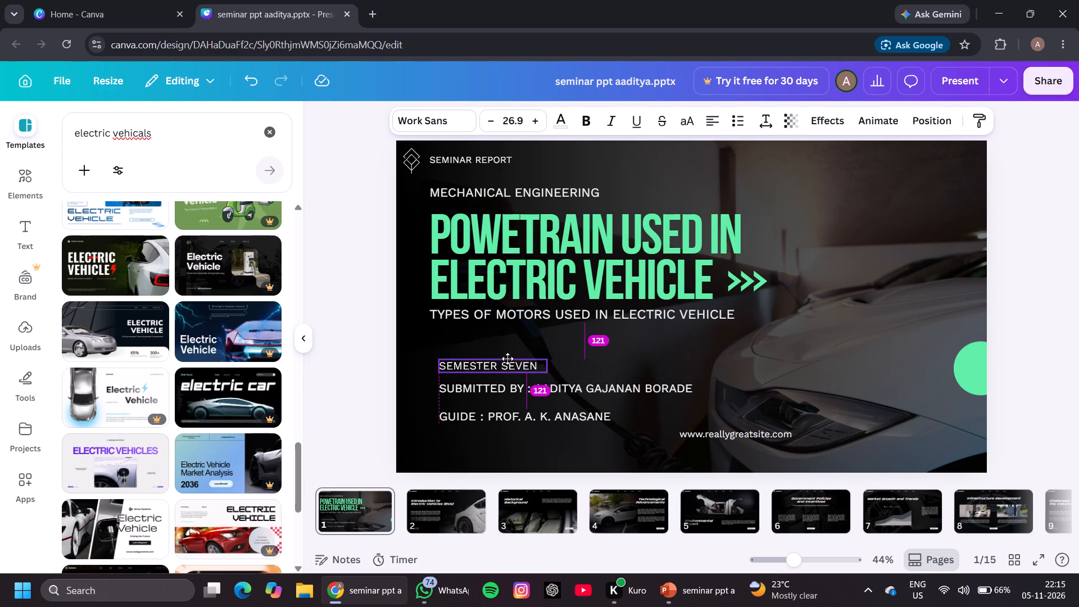
drag(507, 359, 506, 356)
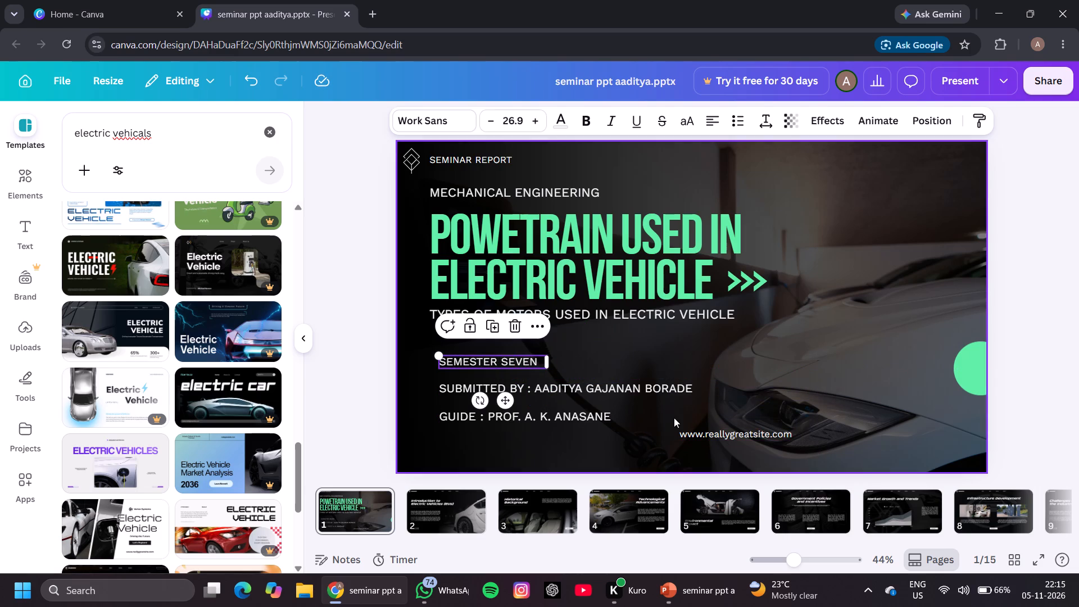
click(708, 429)
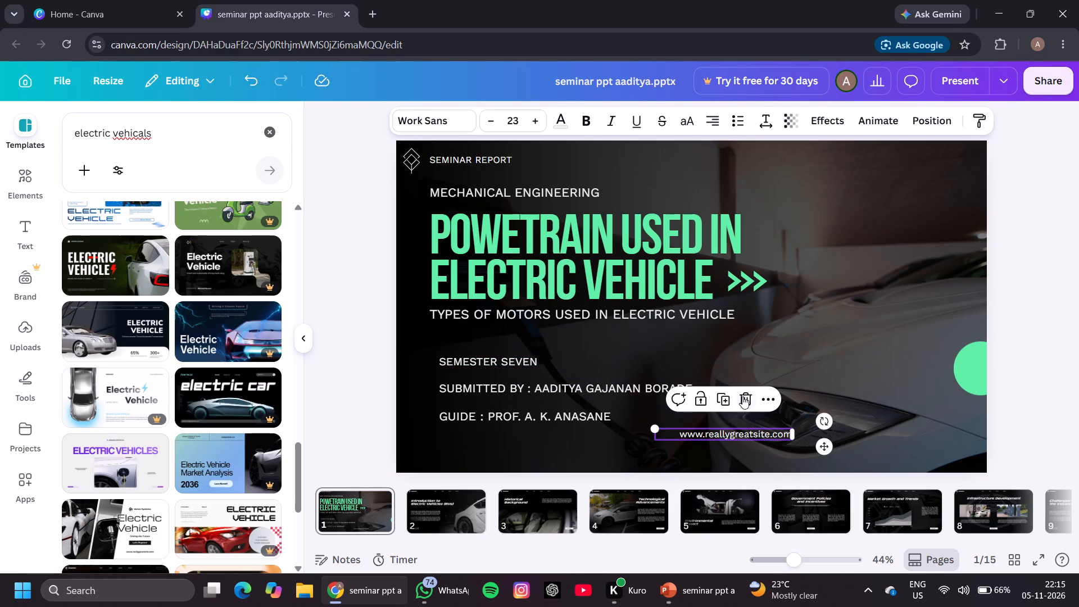
click(744, 395)
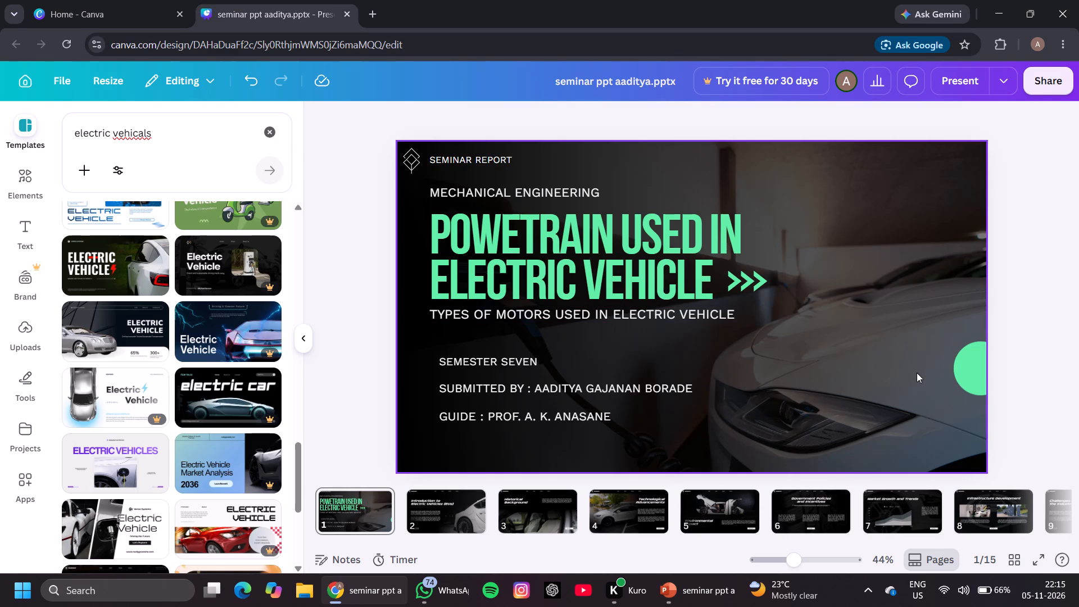
Reorder the details with "SUBMITTED BY" above "SEMESTER SEVEN" and the "GUIDE" line last, left-aligned and evenly spaced.
drag(561, 386, 559, 347)
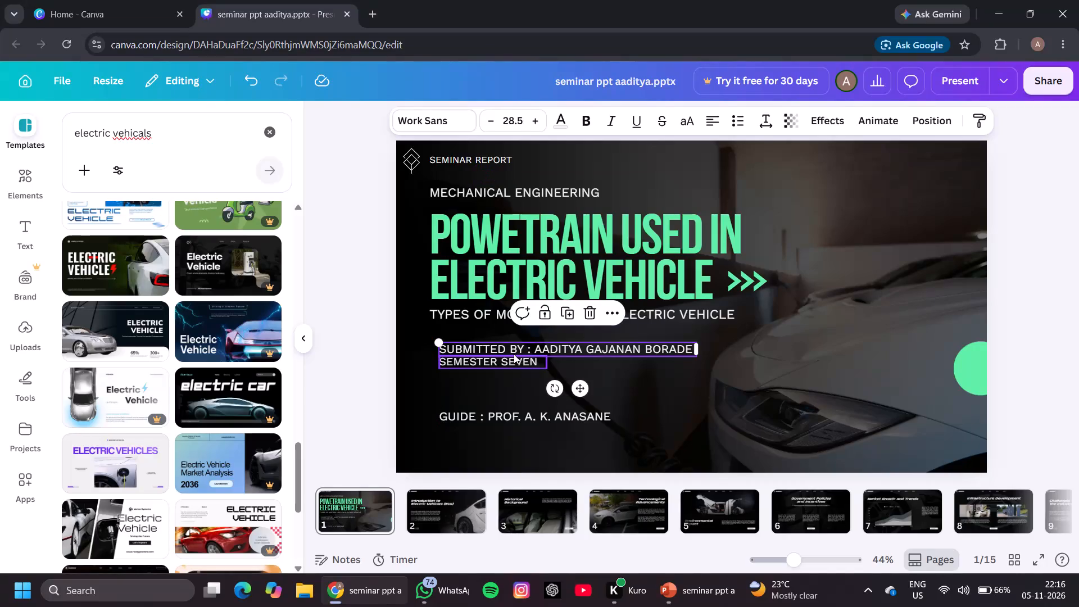
click(514, 354)
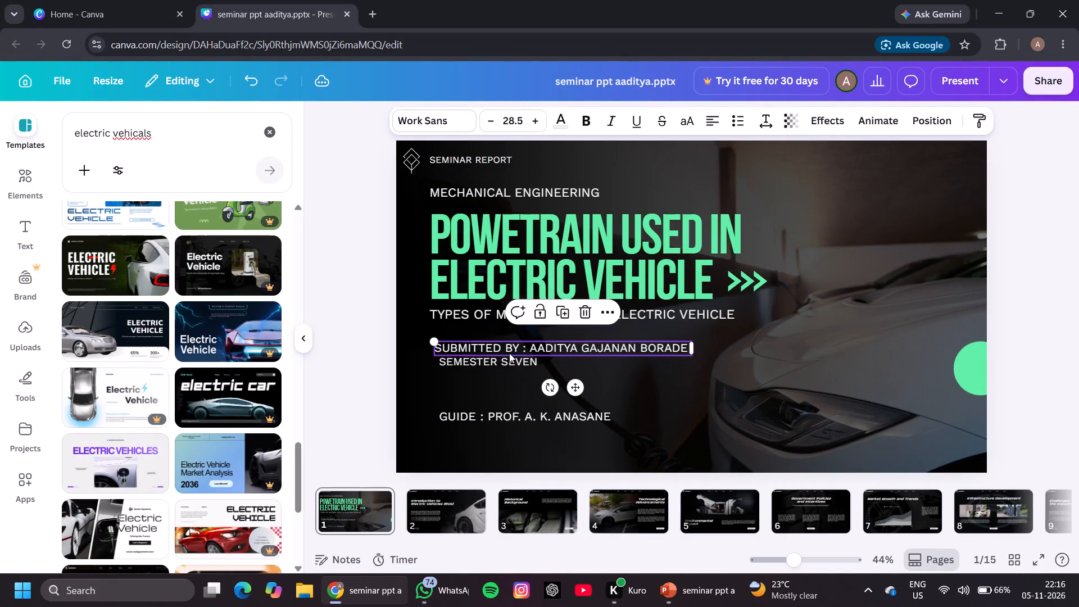
drag(507, 360, 507, 377)
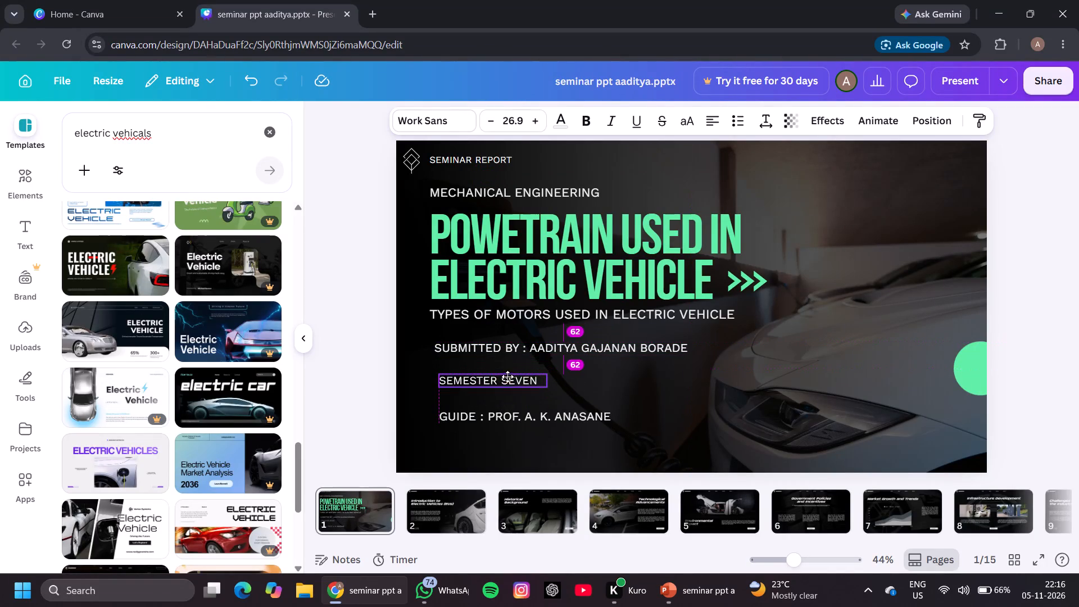
drag(507, 377, 507, 386)
drag(571, 349, 574, 365)
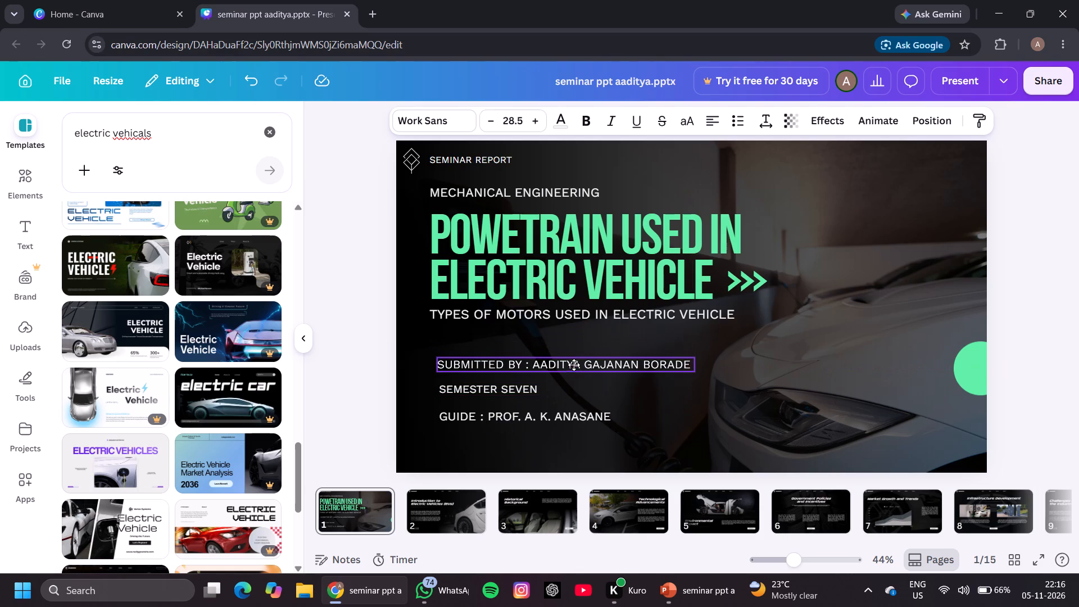
drag(574, 365, 577, 365)
click(643, 385)
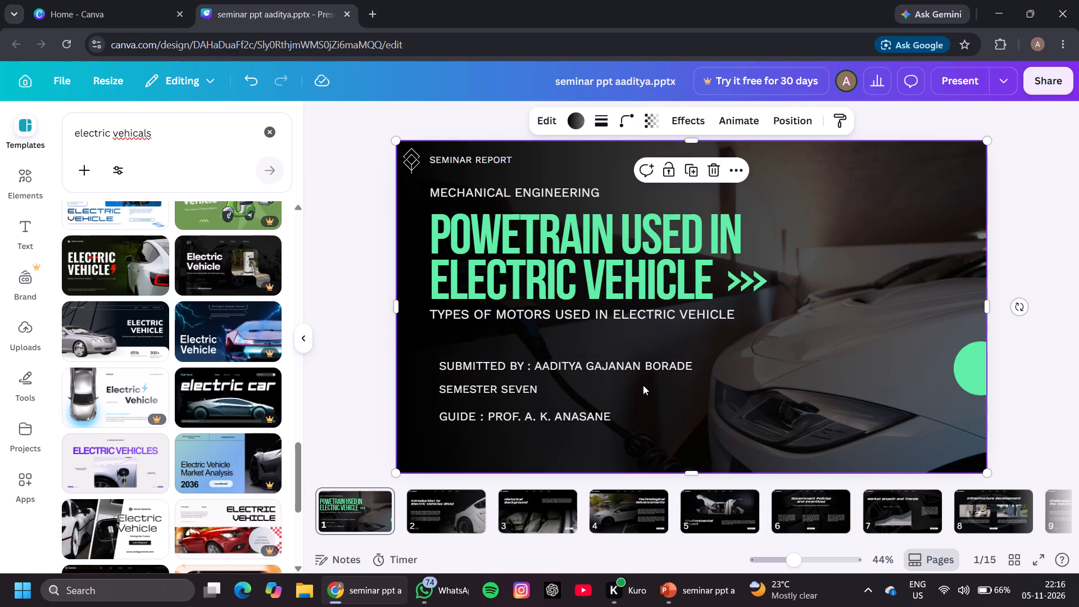
click(524, 382)
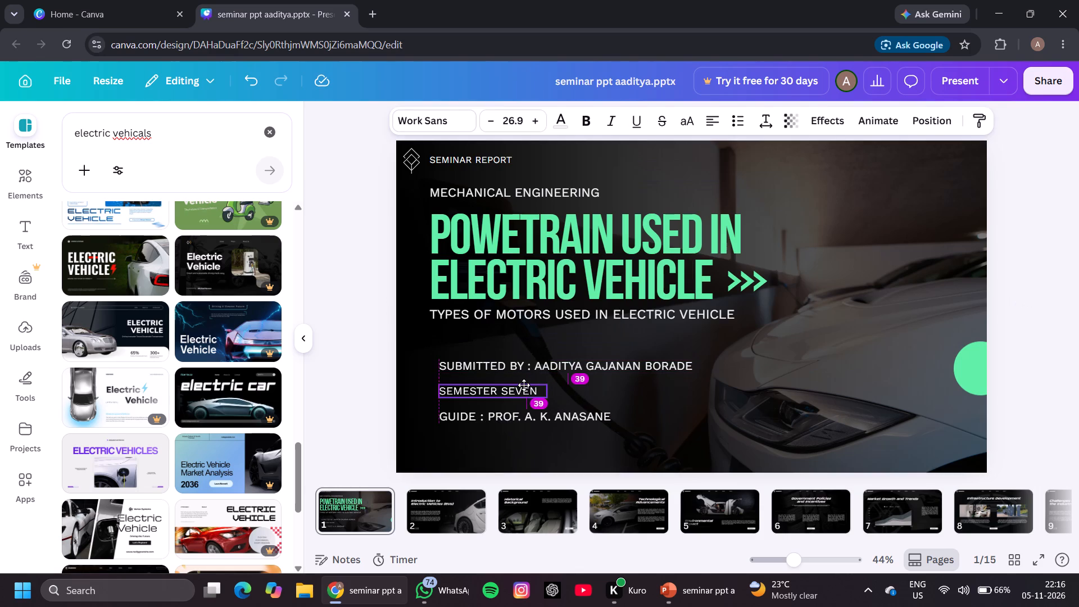
click(615, 405)
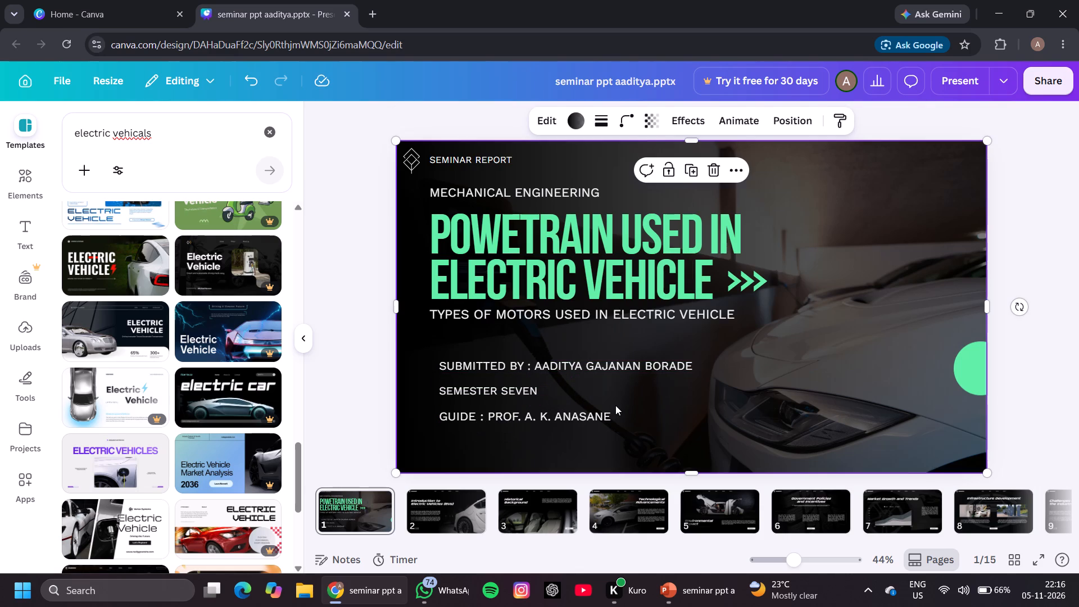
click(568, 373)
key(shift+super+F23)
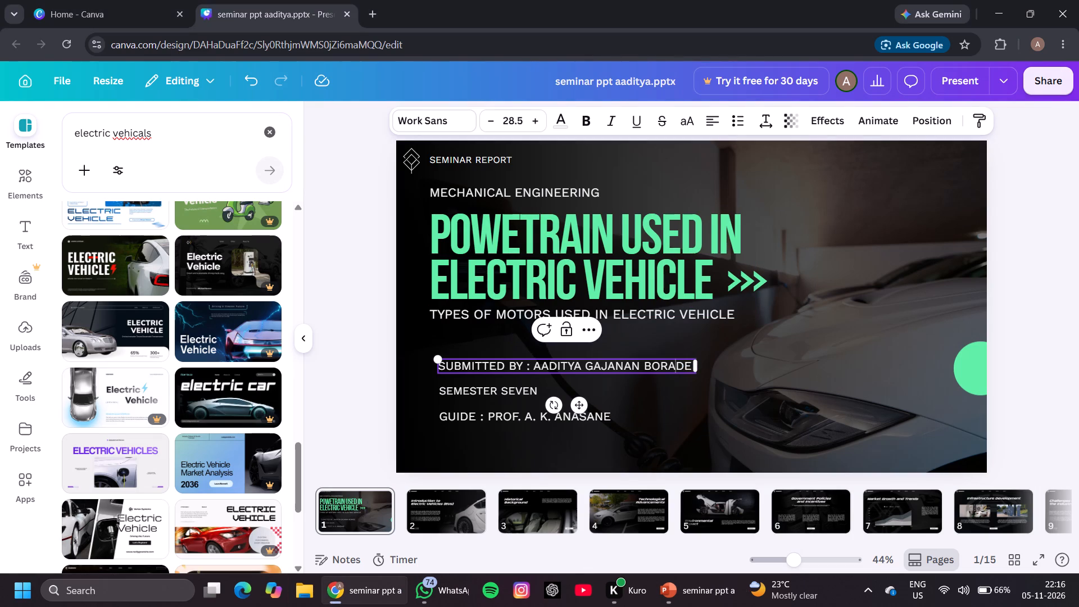
key(Right)
key(Right)
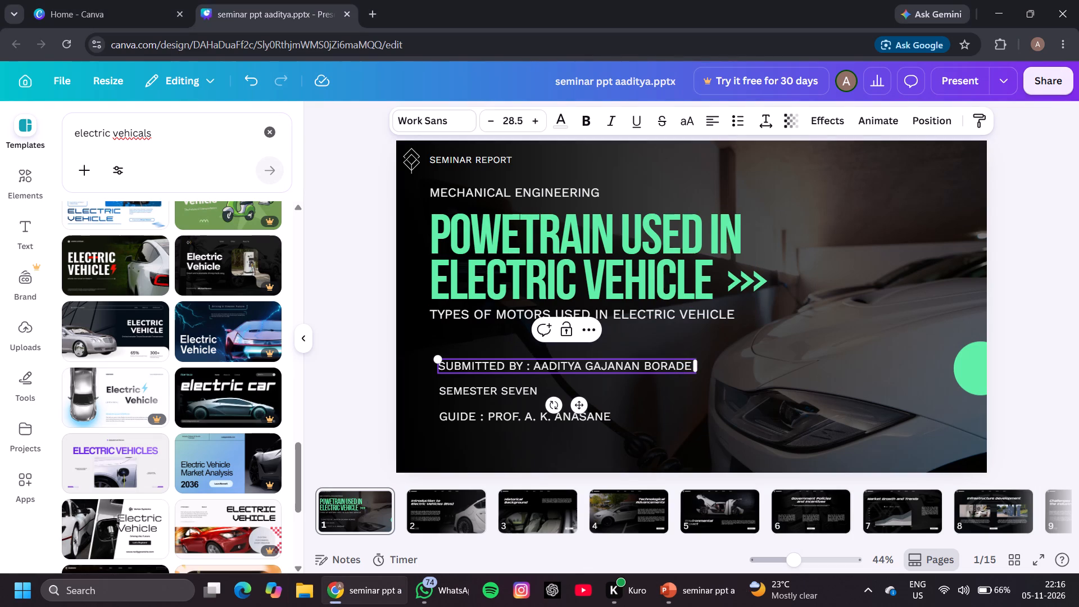
click(679, 365)
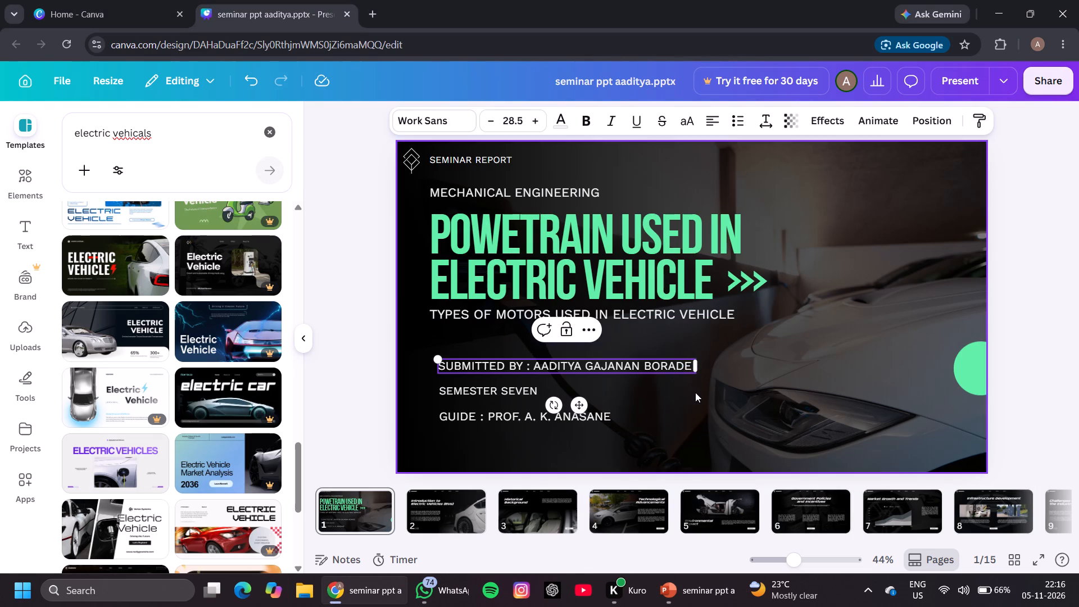
click(695, 392)
click(647, 365)
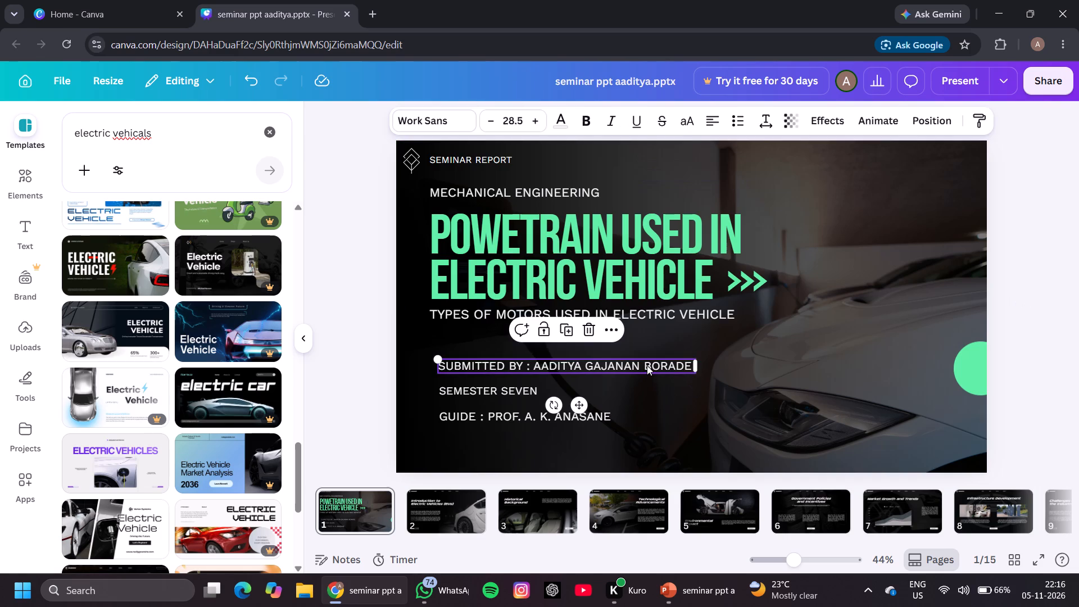
key(Right)
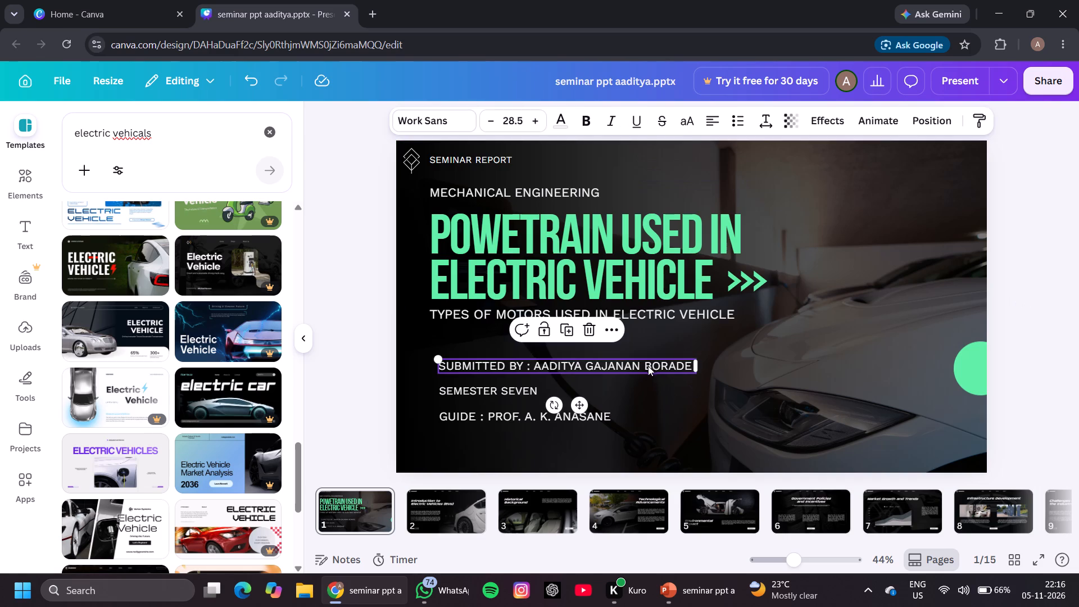
Nudge the "GUIDE" line slightly left to align its left edge with the lines above it.
click(514, 392)
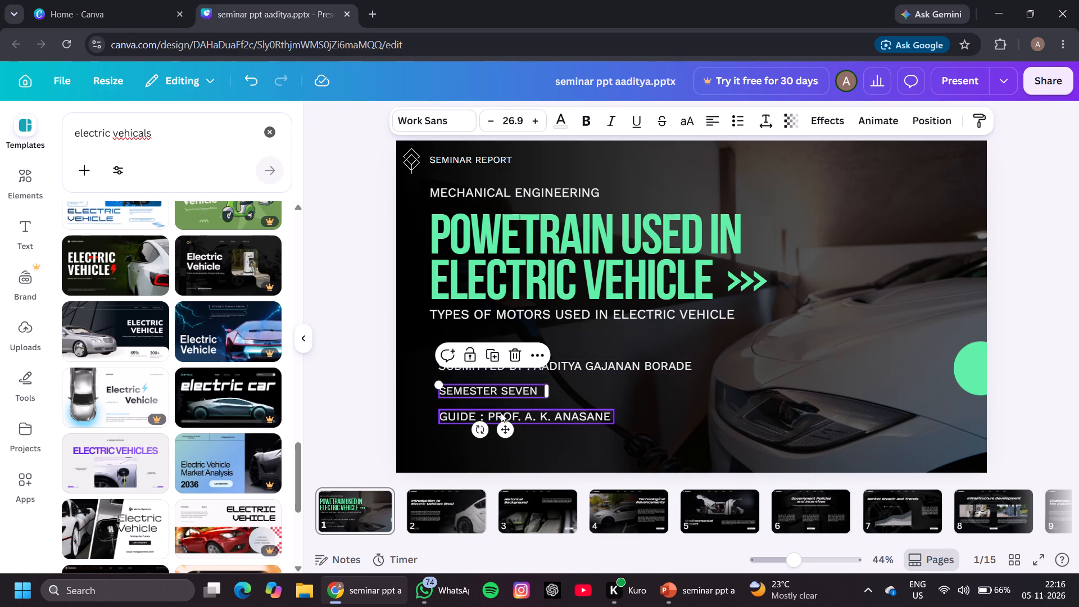
click(501, 413)
key(Left)
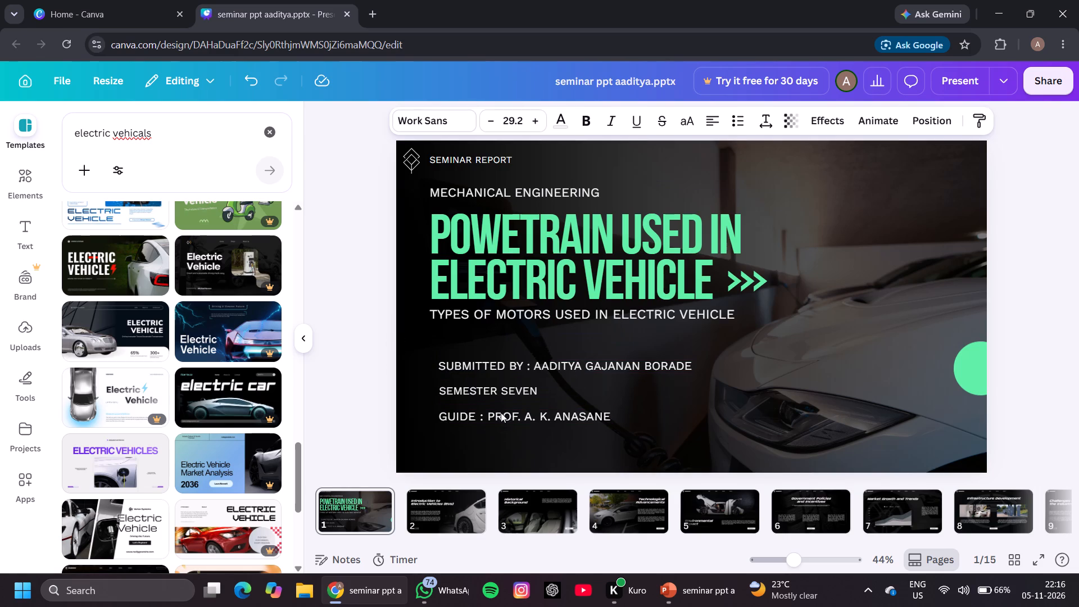
click(645, 442)
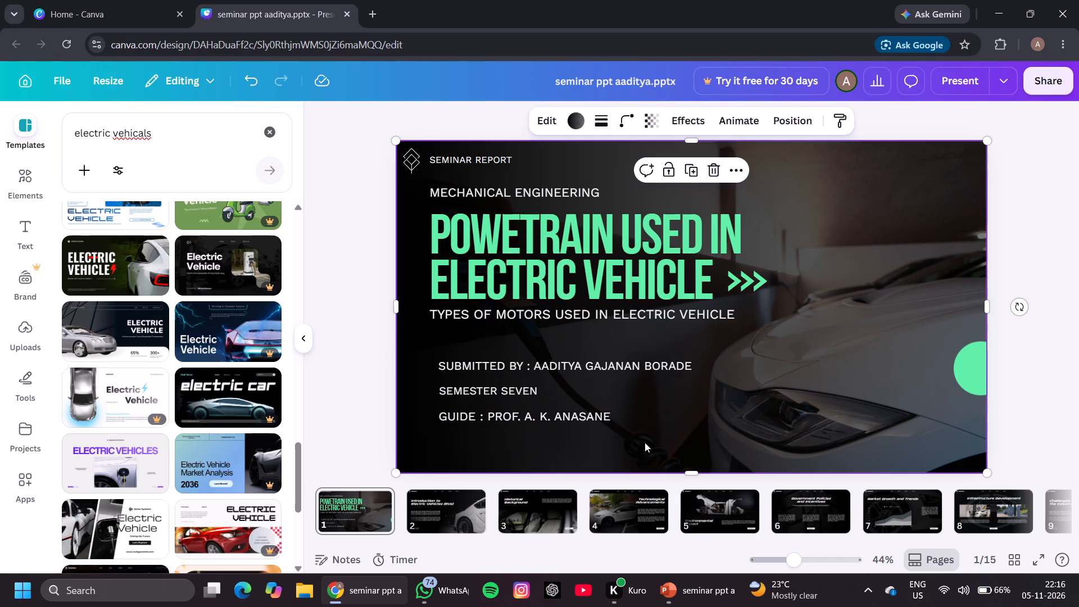